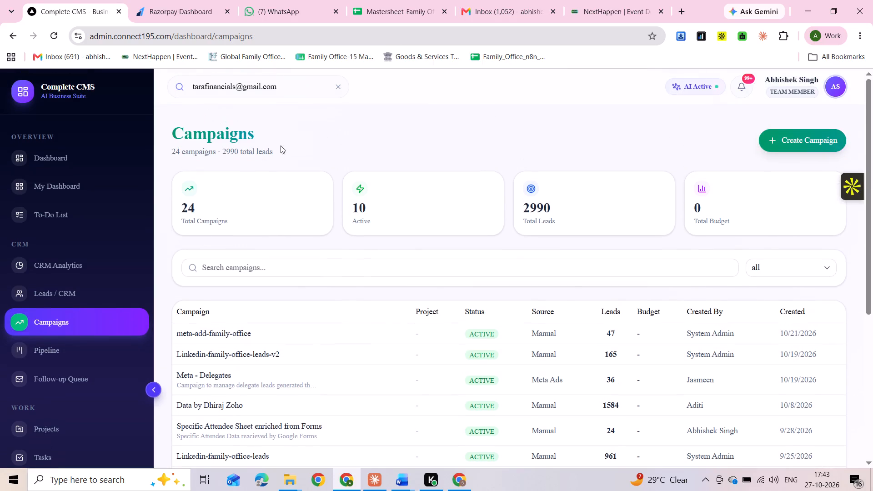
Clear the e-mail address from the global search field.
scroll(281, 145, "up", 1)
left_click(339, 85)
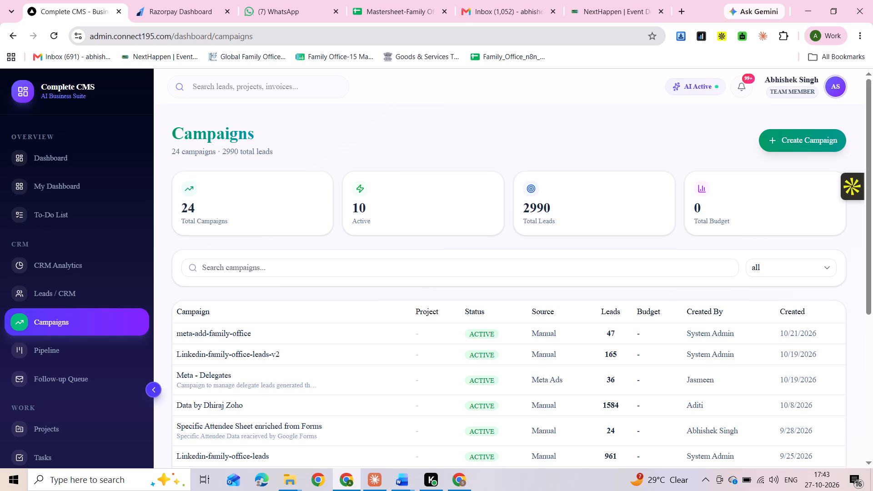
Search the campaigns list for "nih", then clear the search.
left_click(250, 266)
type("nih")
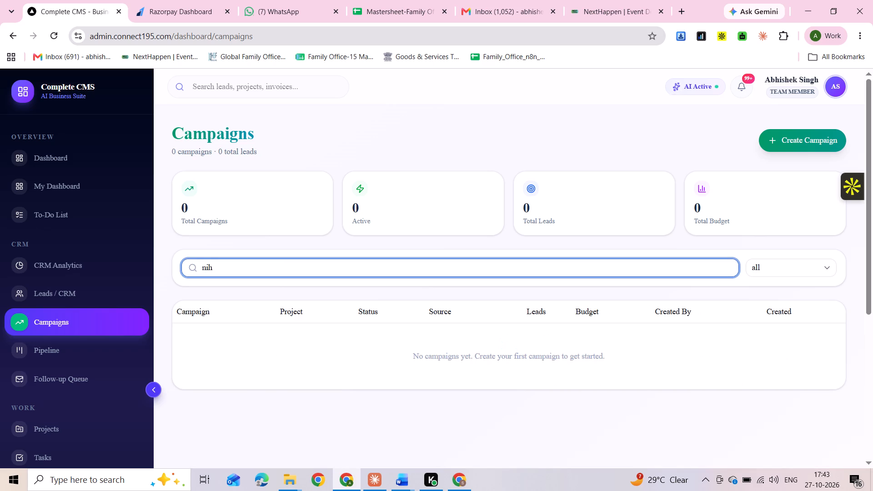
key("BackSpace")
key("BackSpace")
key("BackSpace")
key("BackSpace")
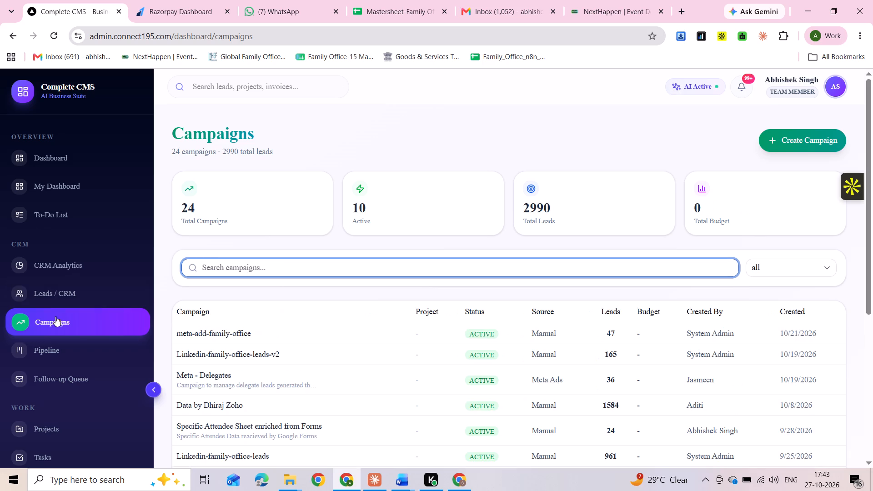
left_click(58, 326)
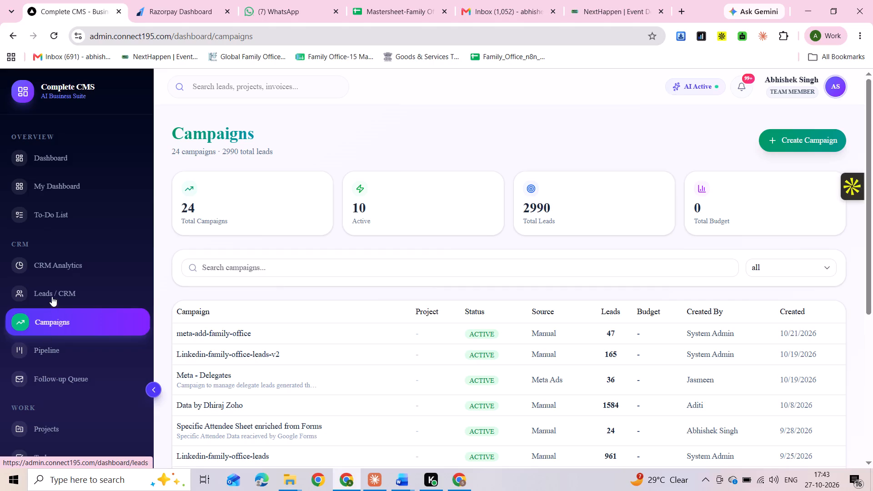
Search all records in Leads / CRM by the lead's partial phone number.
left_click(52, 296)
left_click(259, 373)
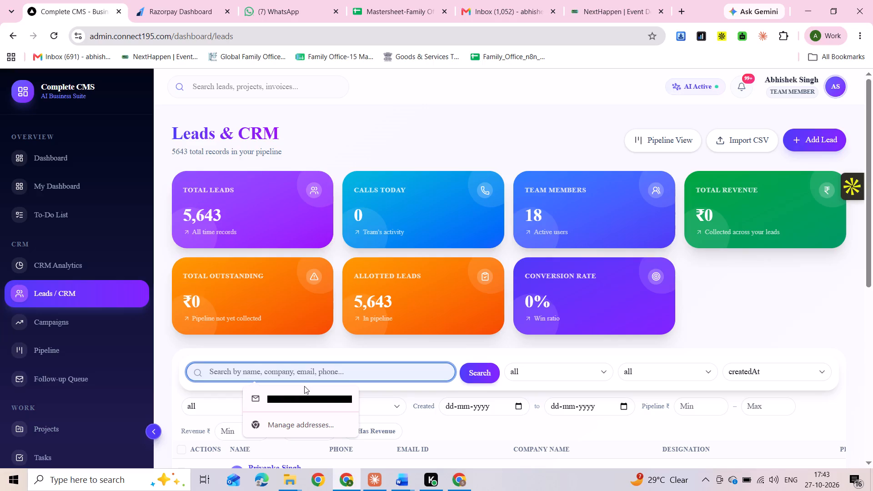
left_click_drag(310, 376, 135, 368)
key("8")
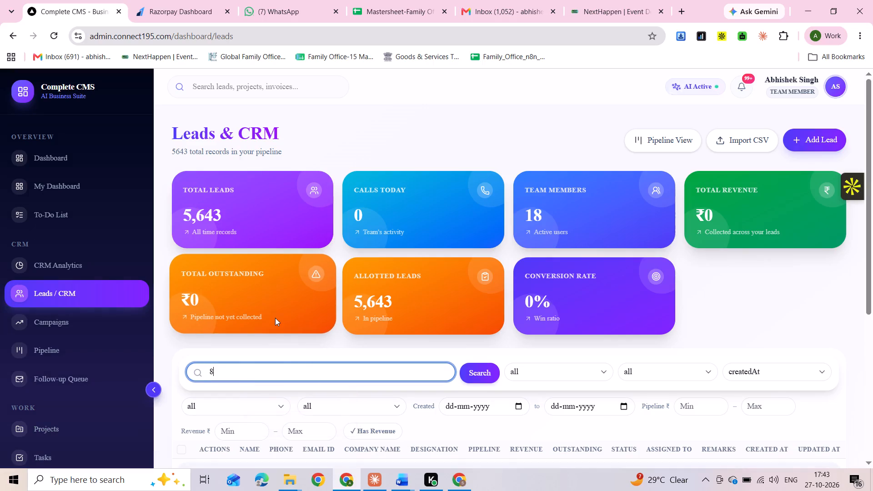
type("413")
key("0")
double_click(473, 369)
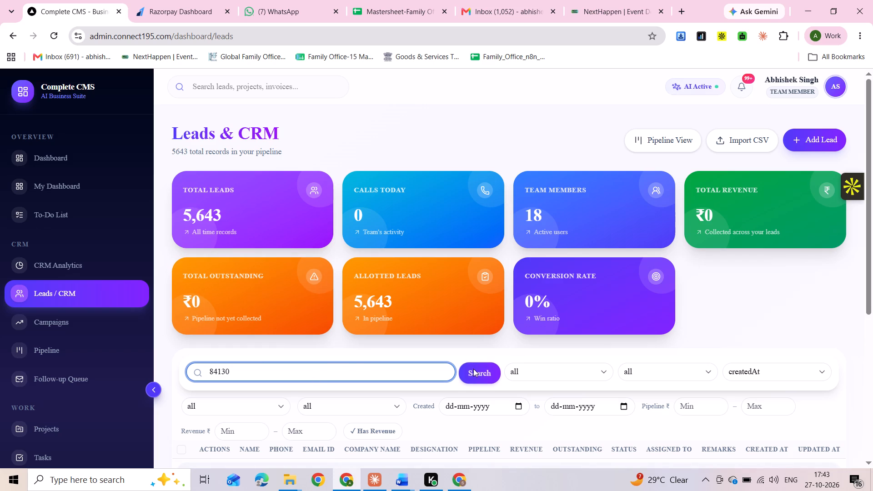
scroll(364, 377, "down", 2)
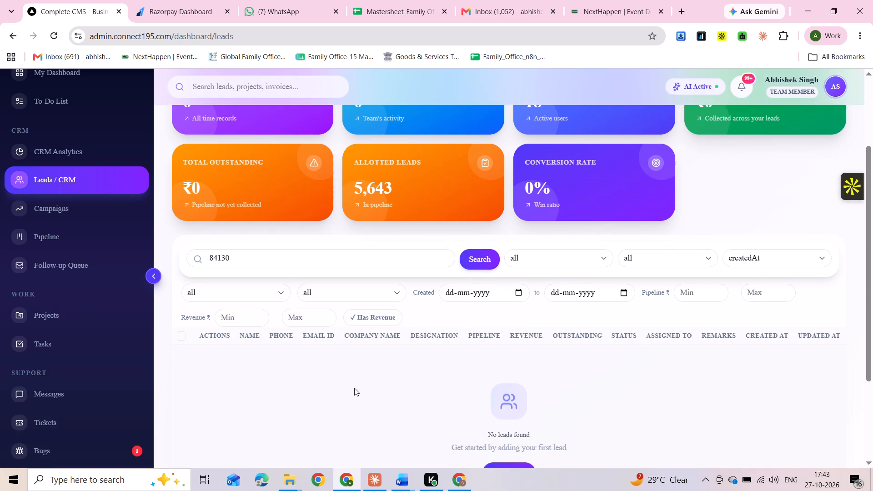
scroll(355, 390, "down", 1)
scroll(355, 393, "up", 3)
scroll(330, 402, "down", 2)
scroll(322, 403, "up", 1)
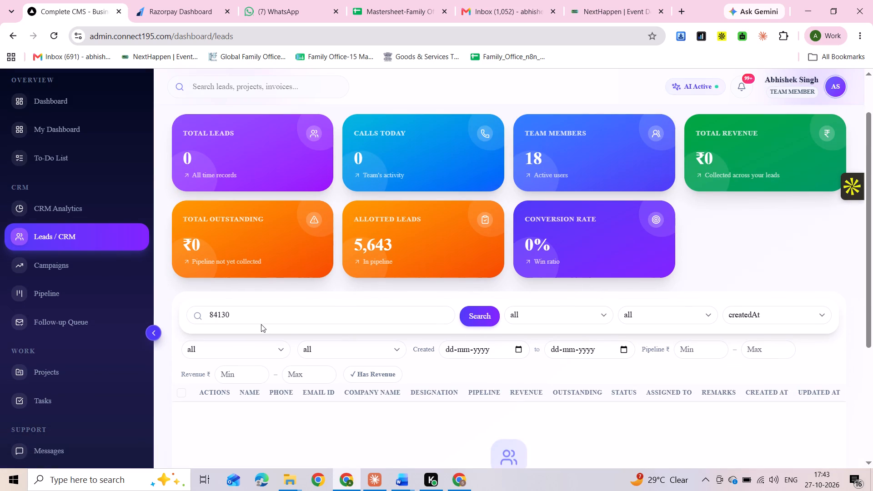
left_click(262, 320)
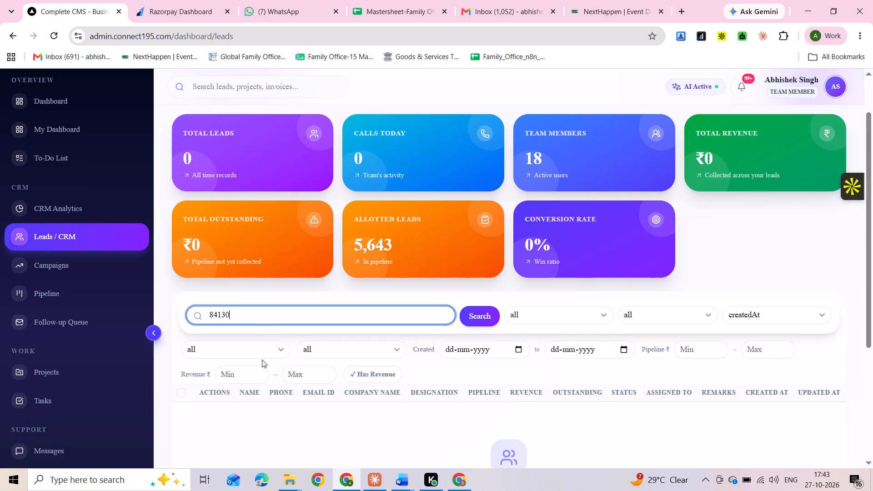
In the Linkedin-family-office-leads campaign, search by the partial phone number and open Niharika's lead record.
left_click(50, 266)
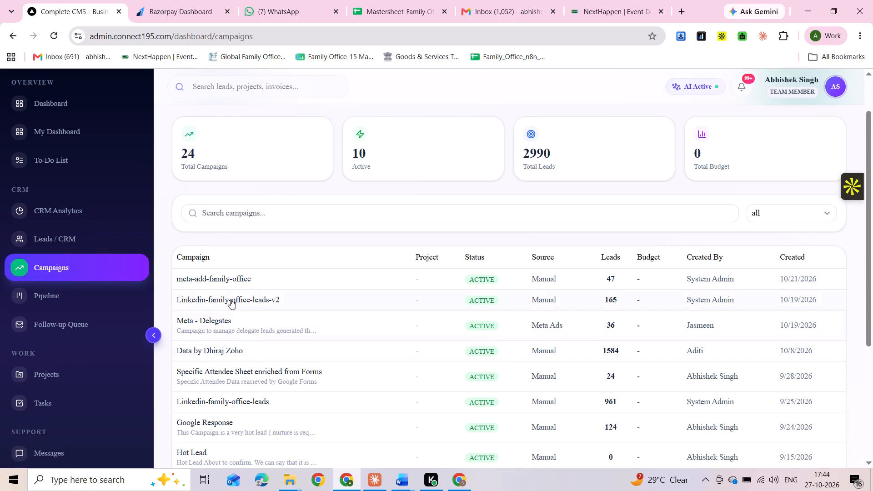
left_click(236, 397)
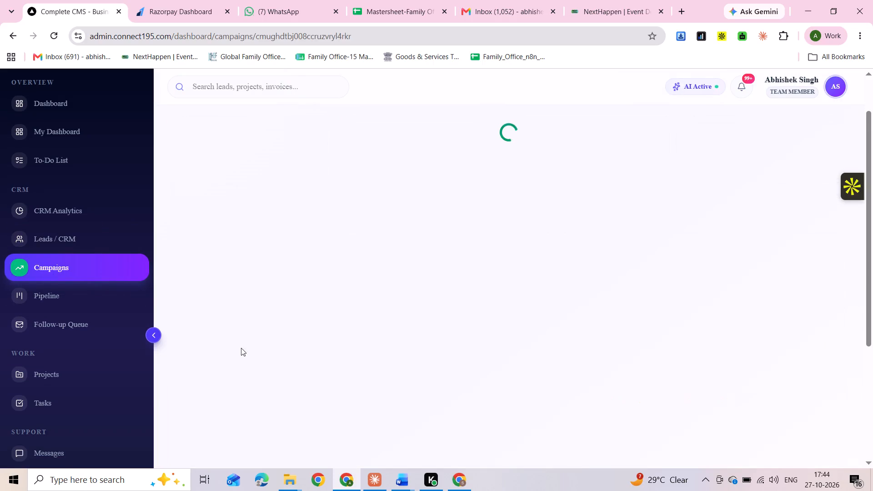
left_click(282, 301)
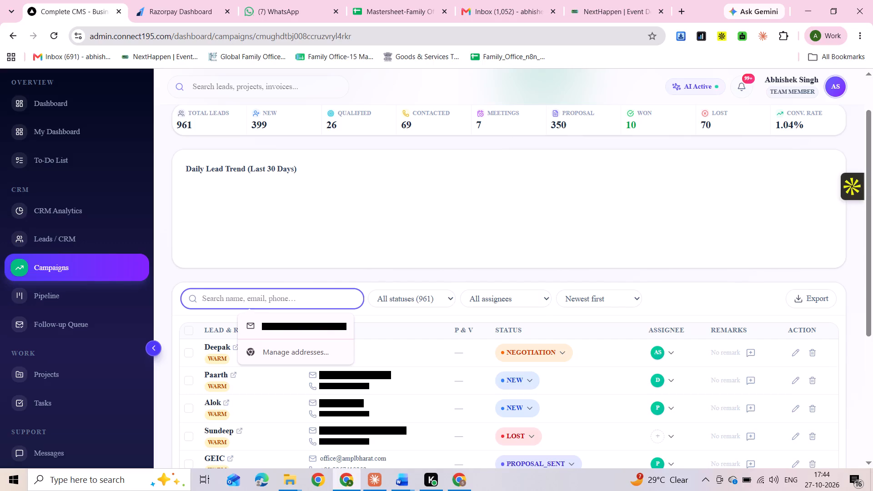
key("8")
type("4130")
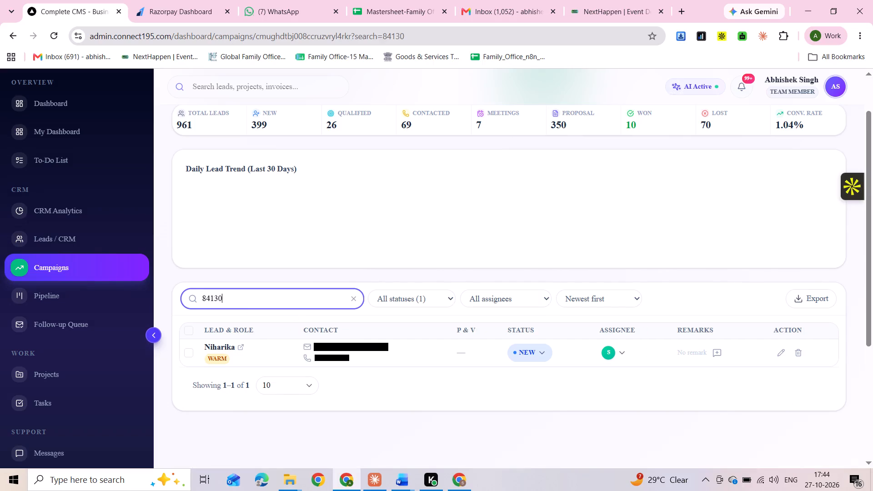
left_click(211, 348)
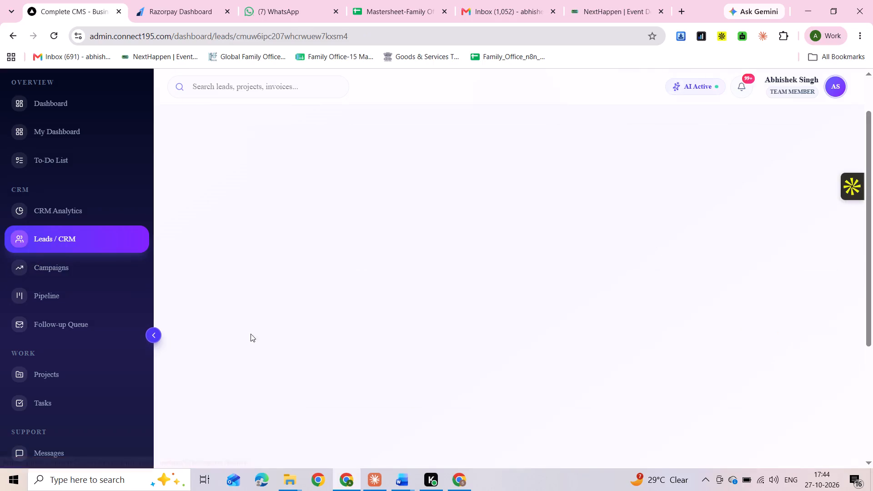
Post a two-line discussion note on the lead: "Invitation note send" and "Call her tomarrow to get confirmation".
scroll(440, 239, "down", 5)
scroll(634, 346, "down", 3)
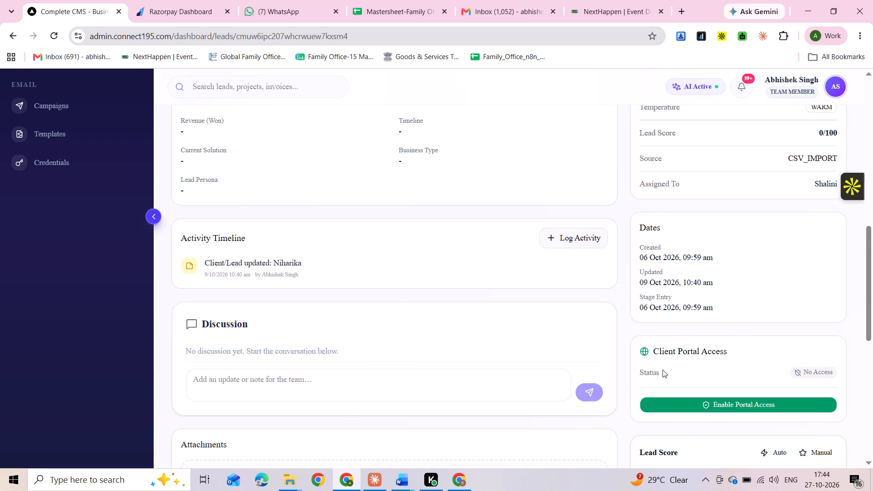
scroll(558, 346, "up", 1)
scroll(409, 380, "down", 2)
left_click(308, 334)
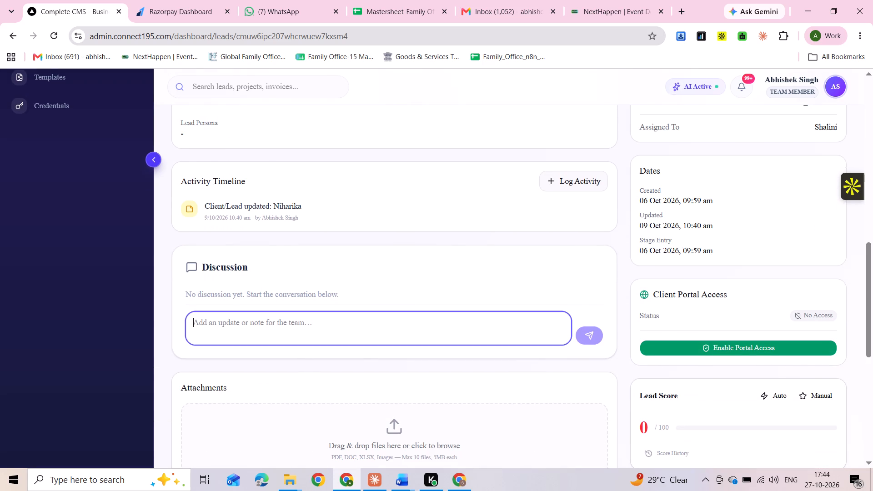
type("Invitation note send")
key("space")
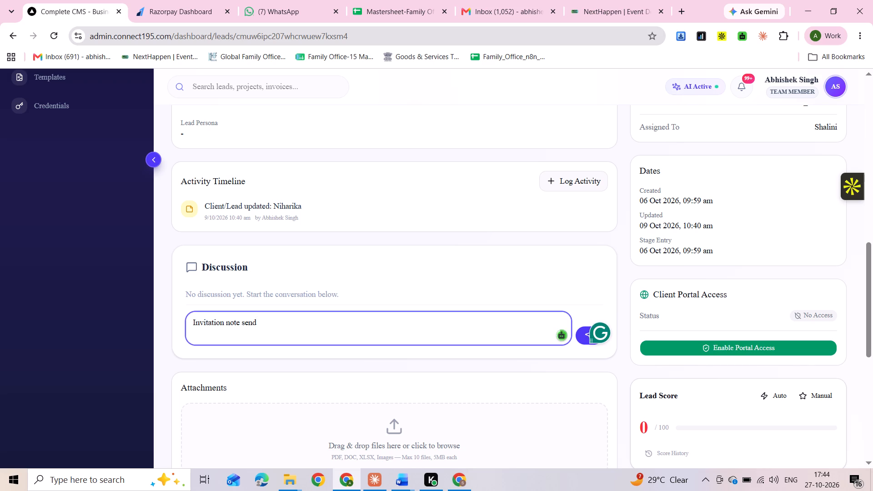
key("shift+Return")
type("Call her tomarrow to get")
key("space")
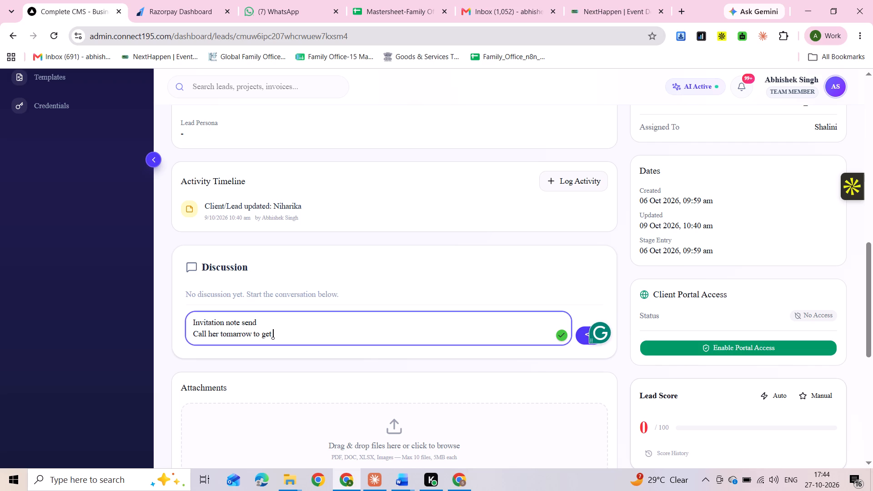
type("confirmation")
key("space")
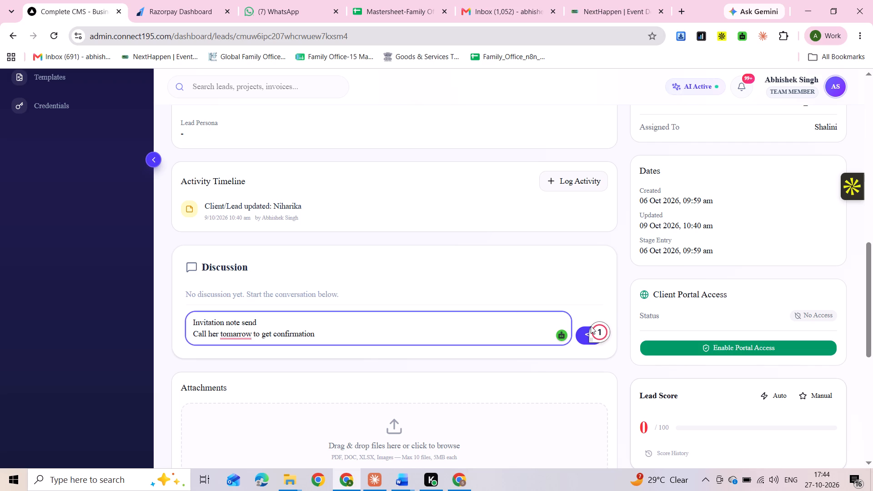
left_click(584, 332)
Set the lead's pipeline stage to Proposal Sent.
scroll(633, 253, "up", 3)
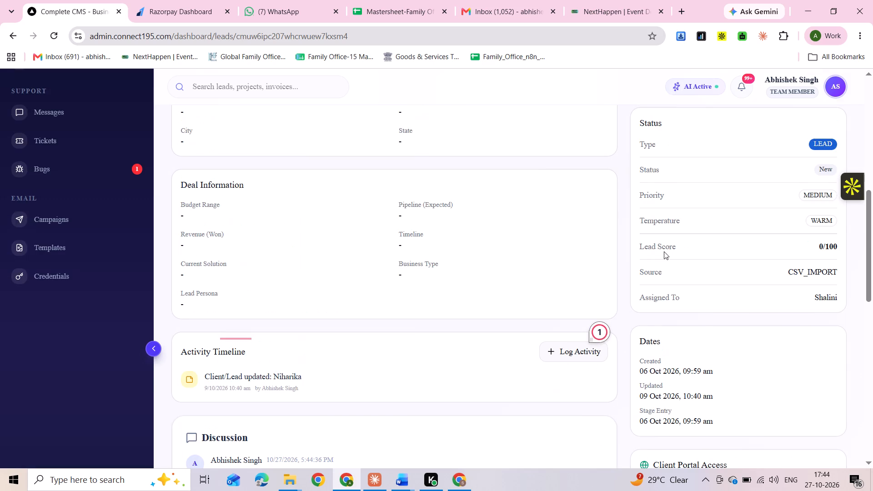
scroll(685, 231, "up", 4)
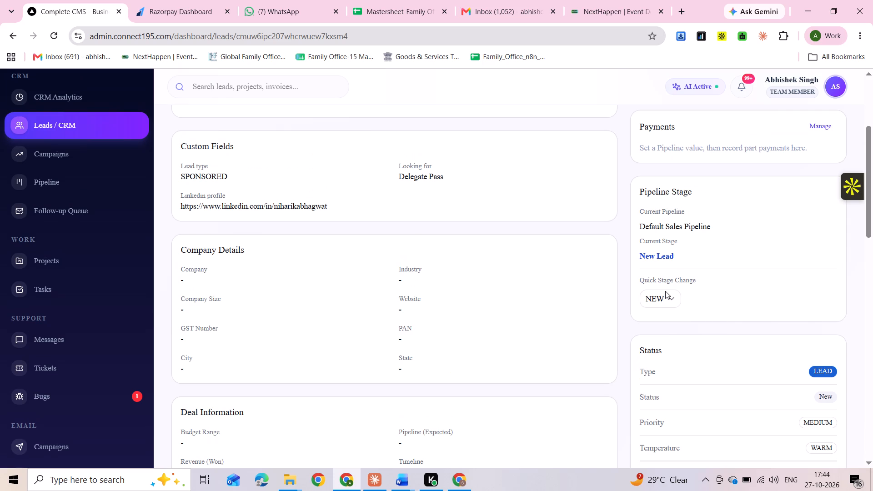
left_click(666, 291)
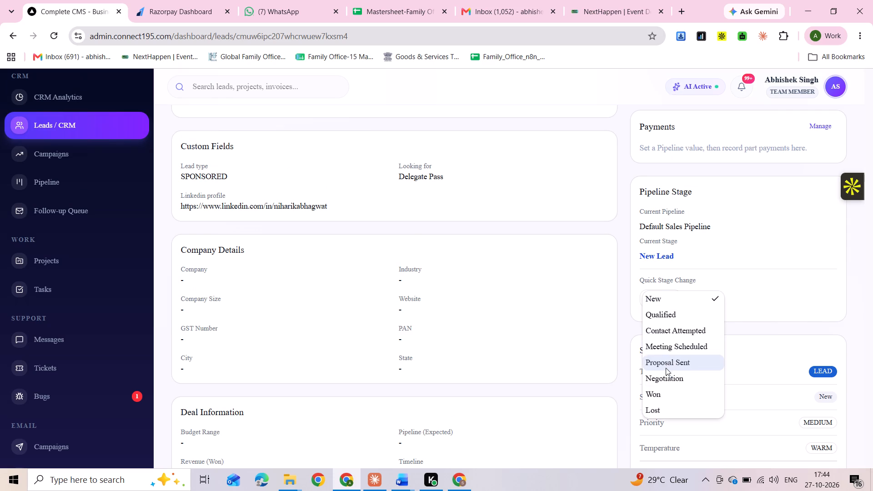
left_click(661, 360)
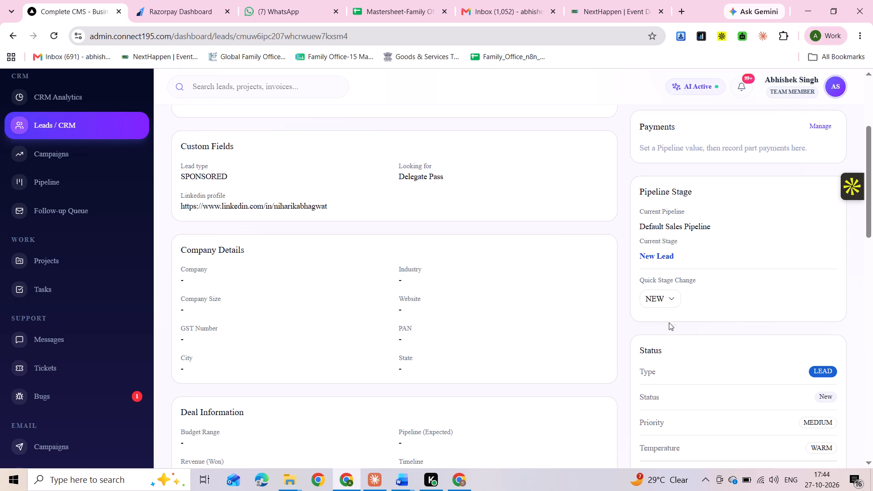
Change the lead's pipeline stage to Contact Attempted.
left_click(661, 295)
left_click(661, 263)
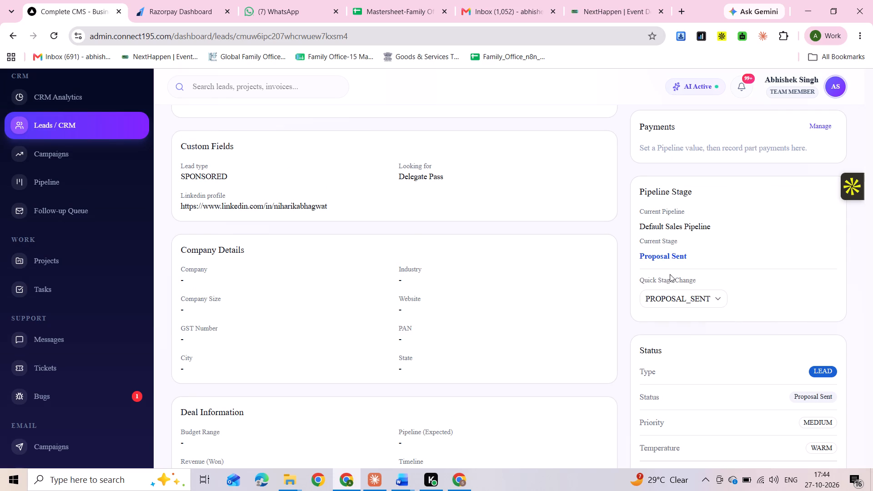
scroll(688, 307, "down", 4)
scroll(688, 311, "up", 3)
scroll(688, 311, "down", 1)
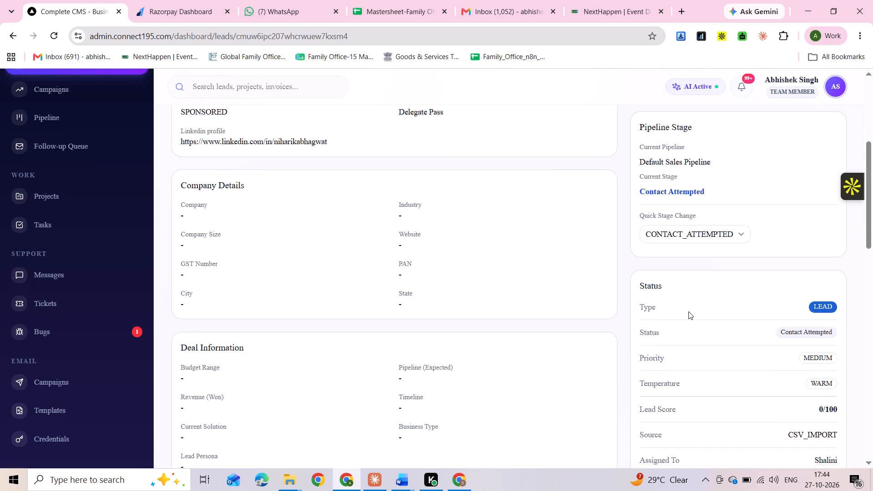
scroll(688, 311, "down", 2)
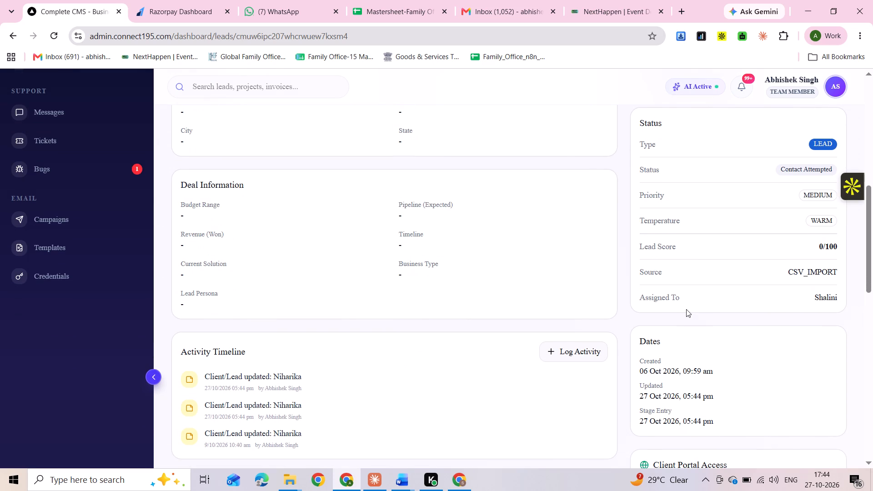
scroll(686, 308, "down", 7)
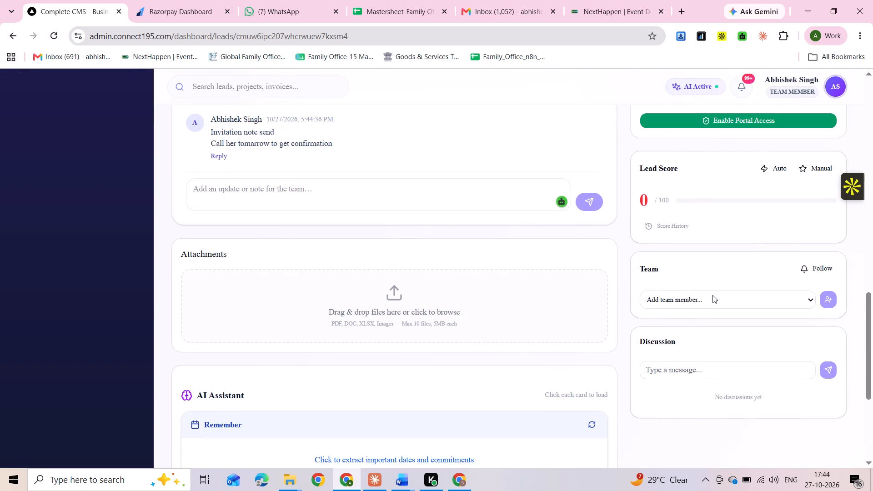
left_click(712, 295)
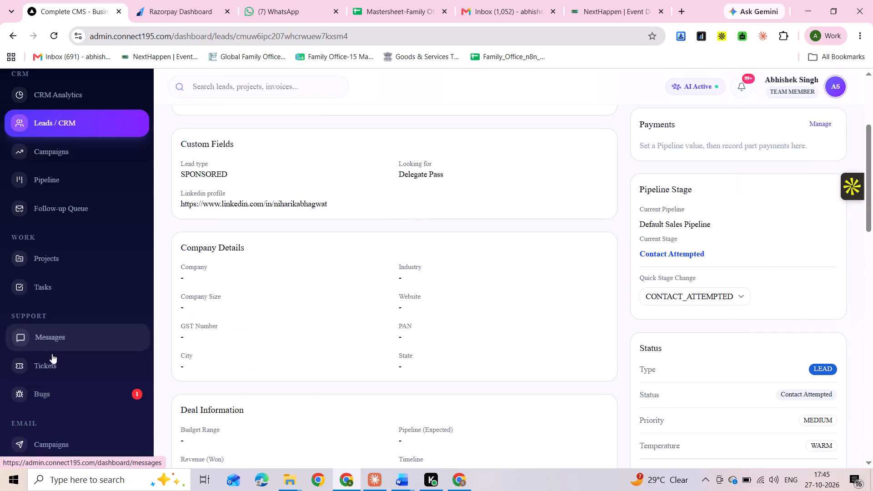
scroll(52, 354, "up", 1)
double_click(43, 323)
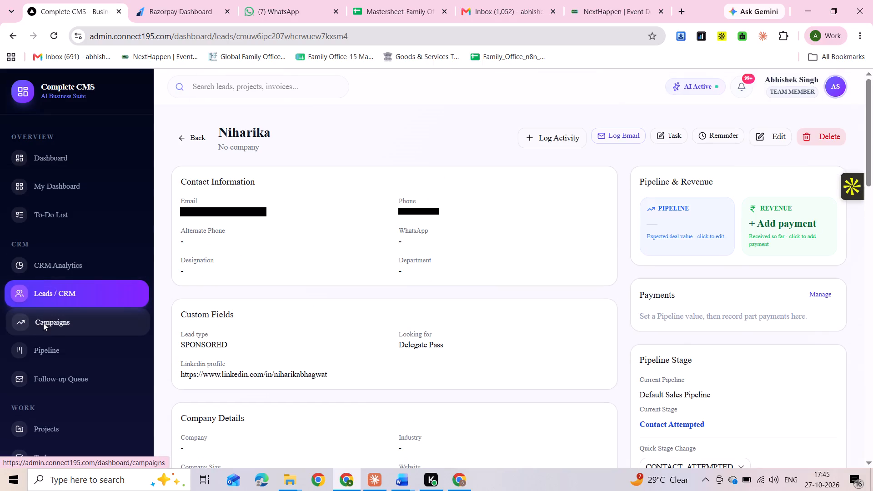
scroll(314, 327, "down", 3)
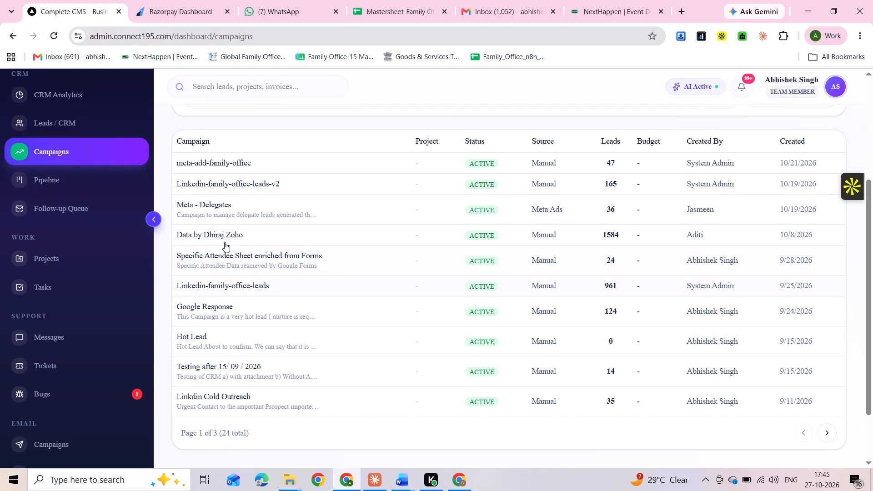
left_click(231, 289)
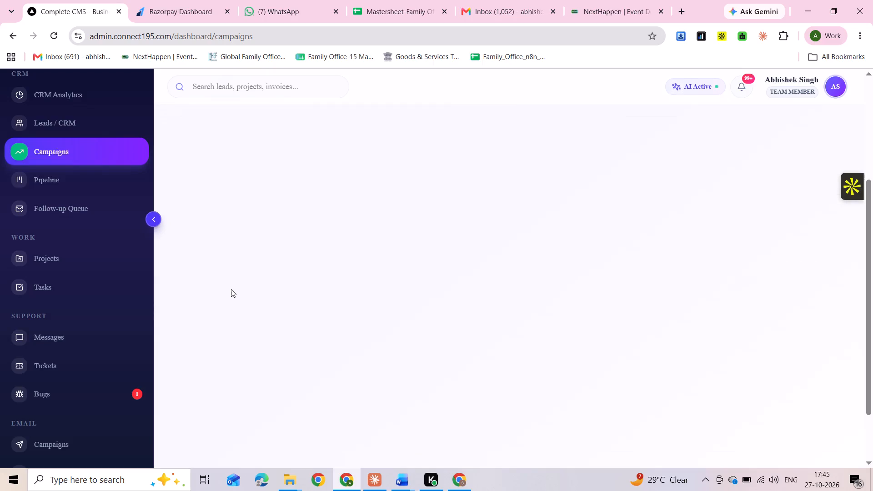
scroll(441, 390, "down", 4)
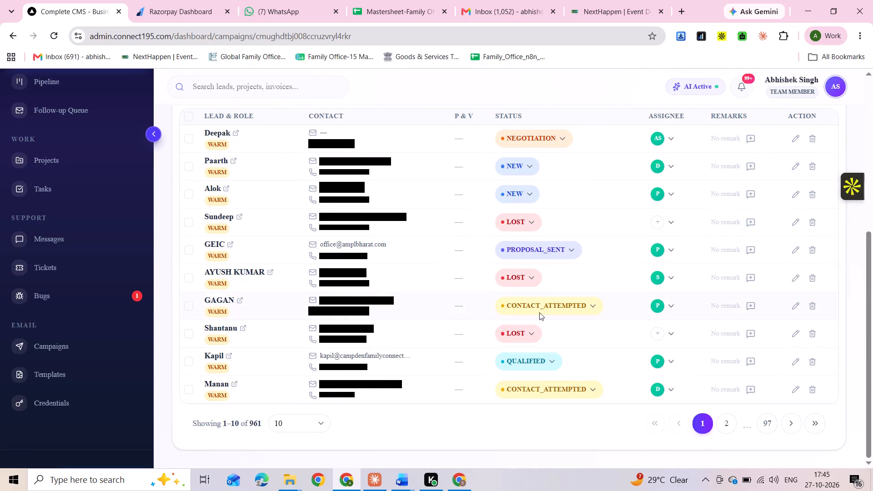
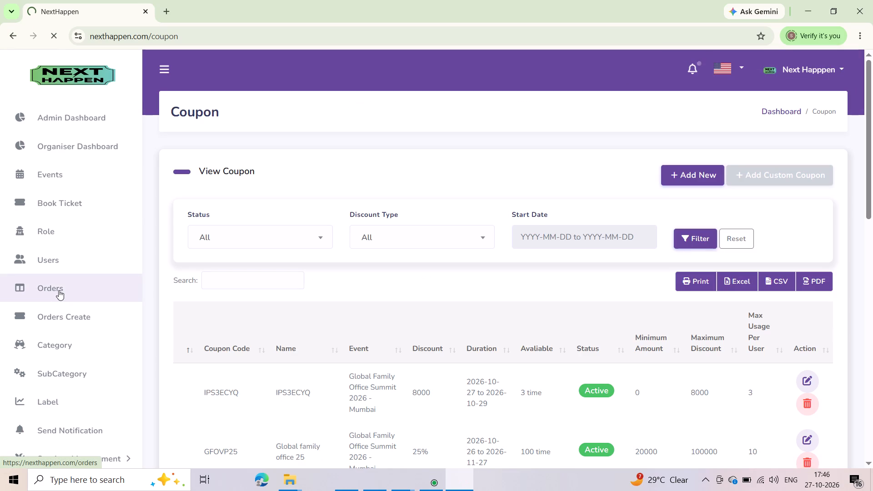
Open the Orders page of the NextHappen admin site from the coupon list.
double_click(59, 290)
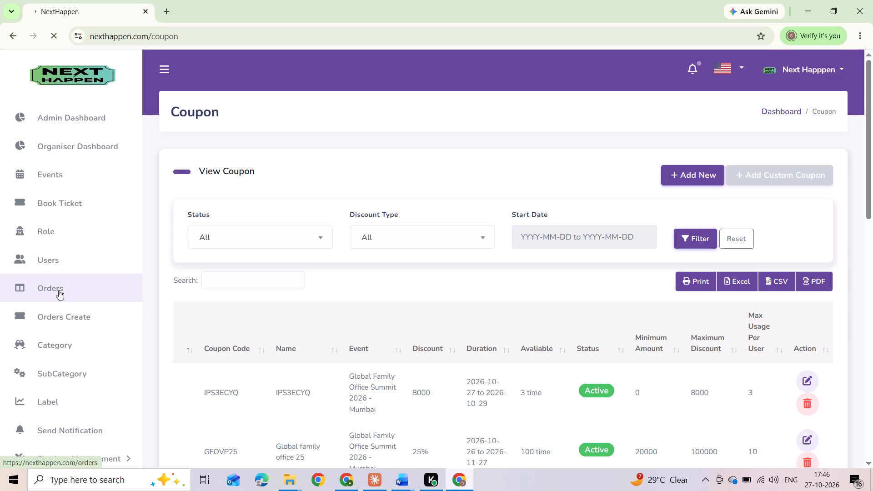
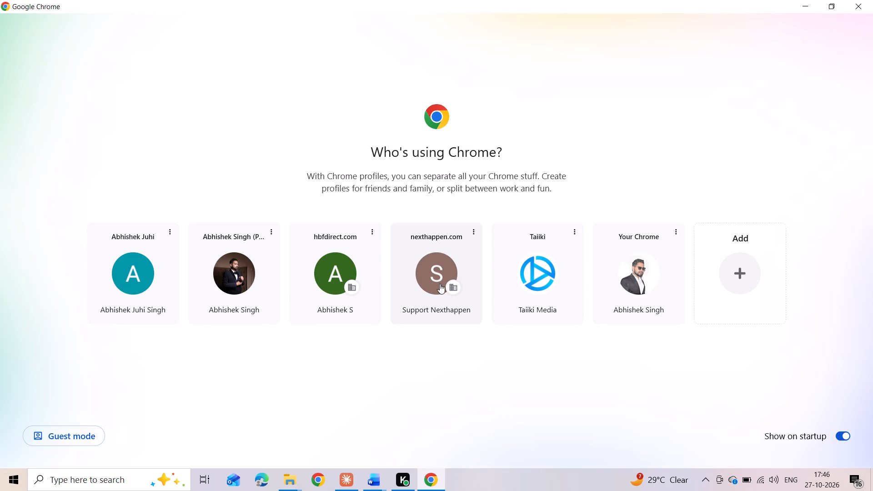
Open the hbfdirect.com Chrome profile and go to the Testing campaign on the connect195.com admin site.
double_click(337, 279)
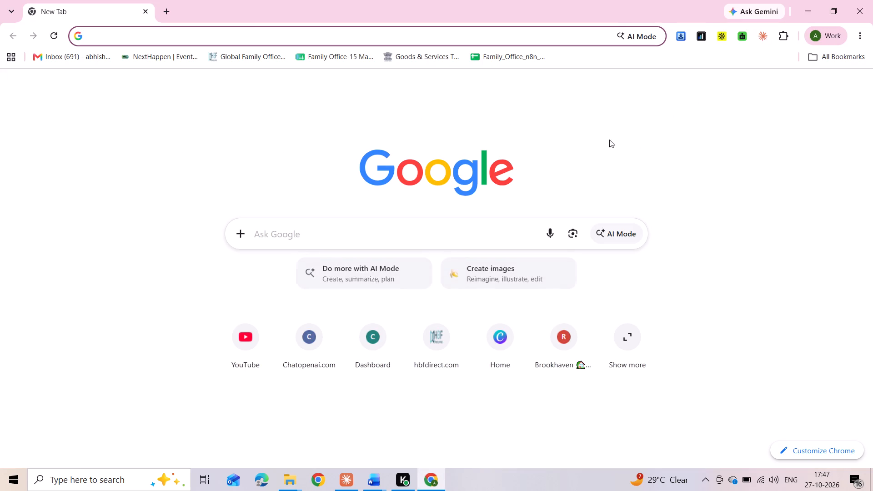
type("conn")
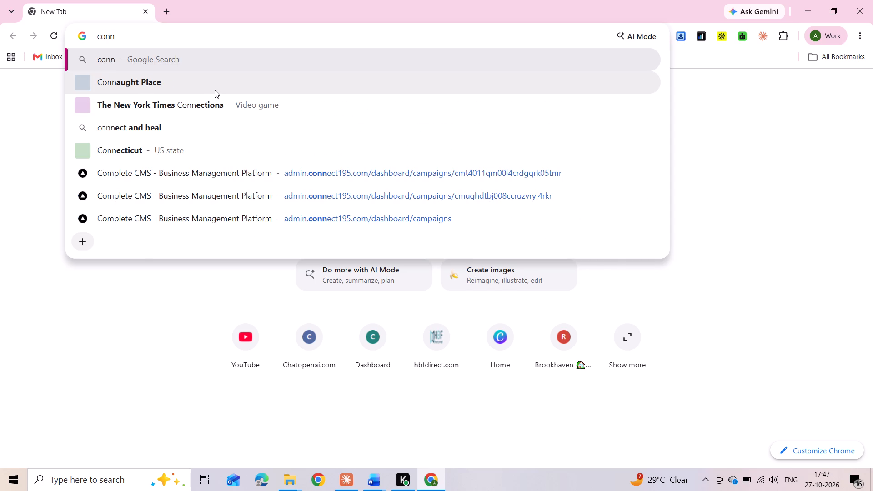
left_click(197, 168)
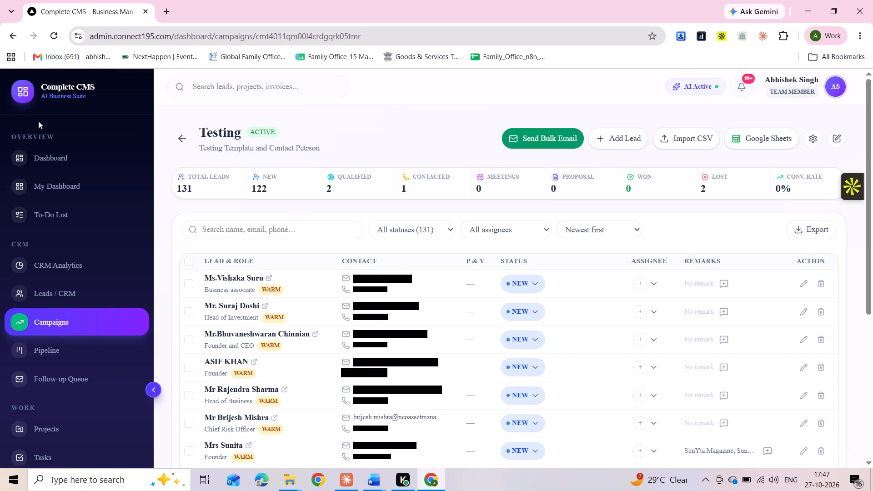
Open the first lead in the Testing campaign, the EXP Global business associate, and copy the lead's email address.
left_click(229, 279)
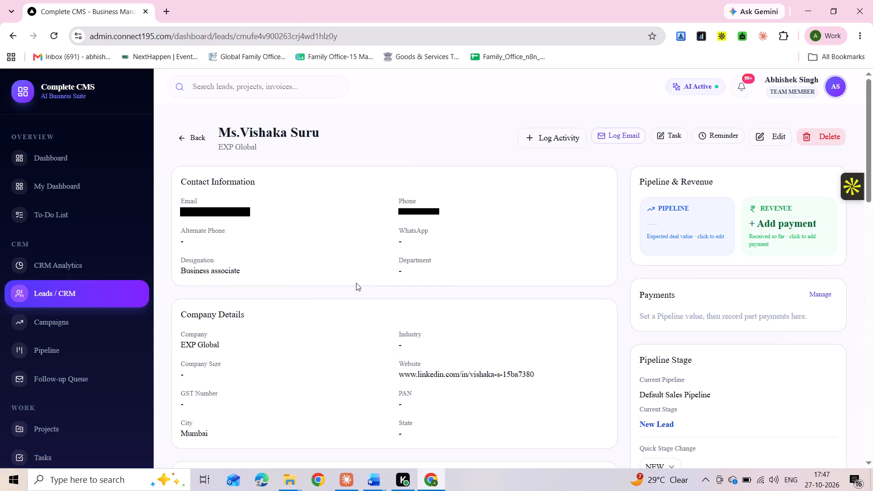
left_click(254, 212)
left_click_drag(254, 212, 170, 215)
left_click(170, 215)
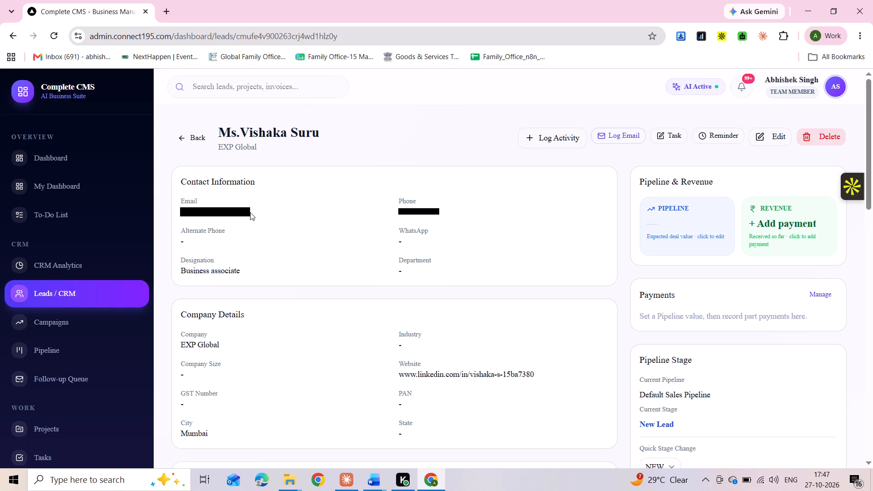
left_click_drag(251, 213, 181, 217)
key("ctrl+c")
Look up Gmail in a new browser tab.
left_click(172, 12)
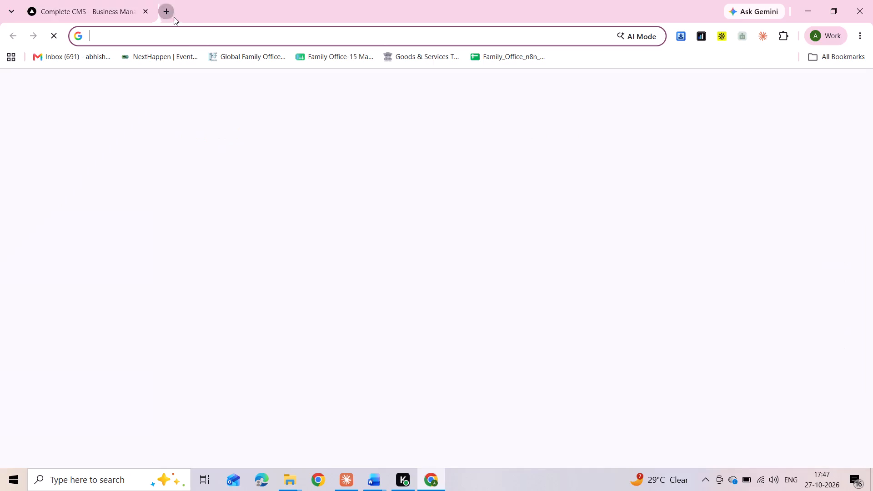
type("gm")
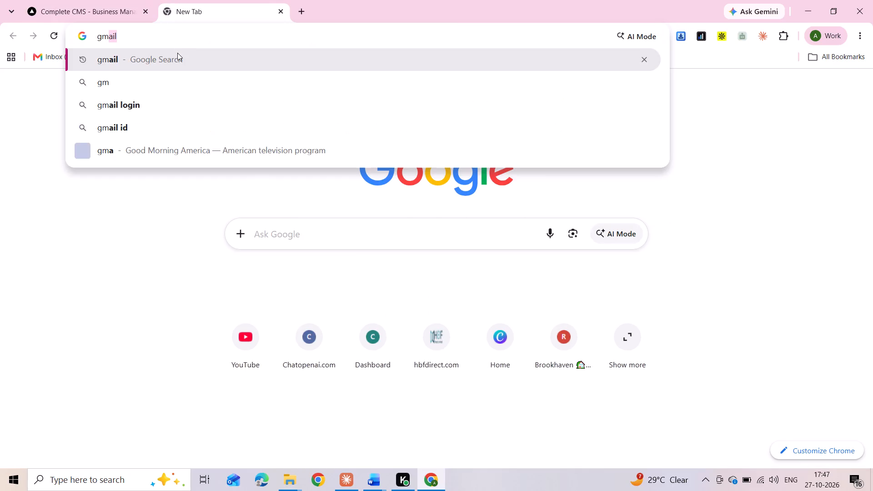
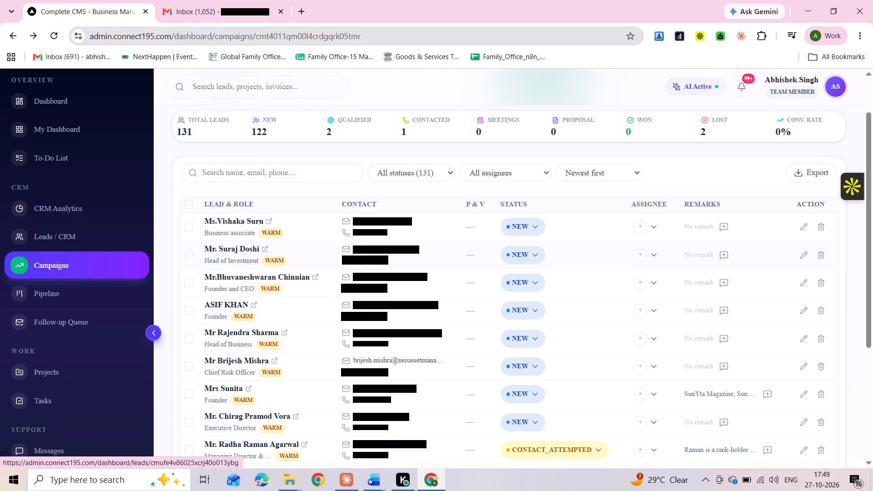
Return to the campaigns list and open the lead list of the Linkedin-family-office-leads campaign.
double_click(32, 267)
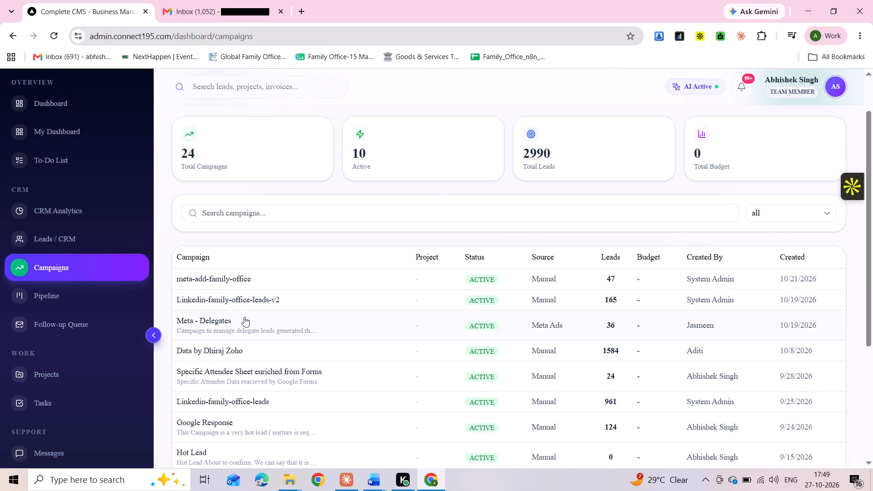
scroll(244, 317, "down", 1)
double_click(228, 347)
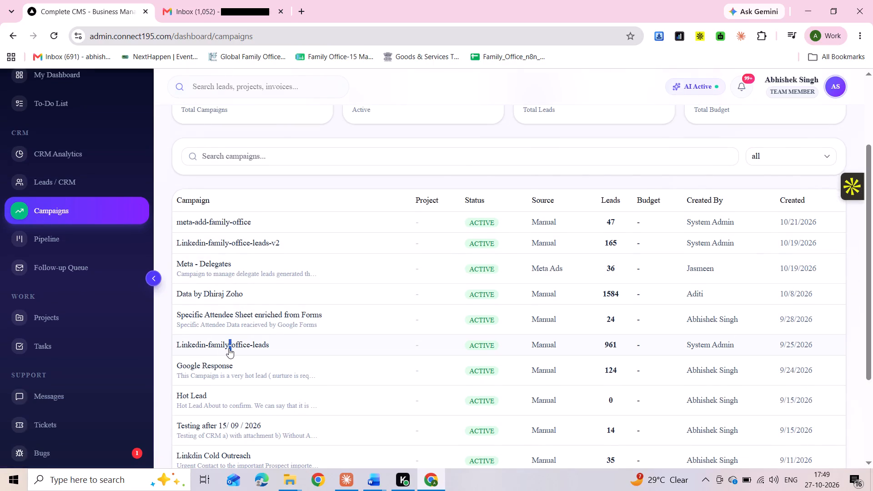
left_click(242, 347)
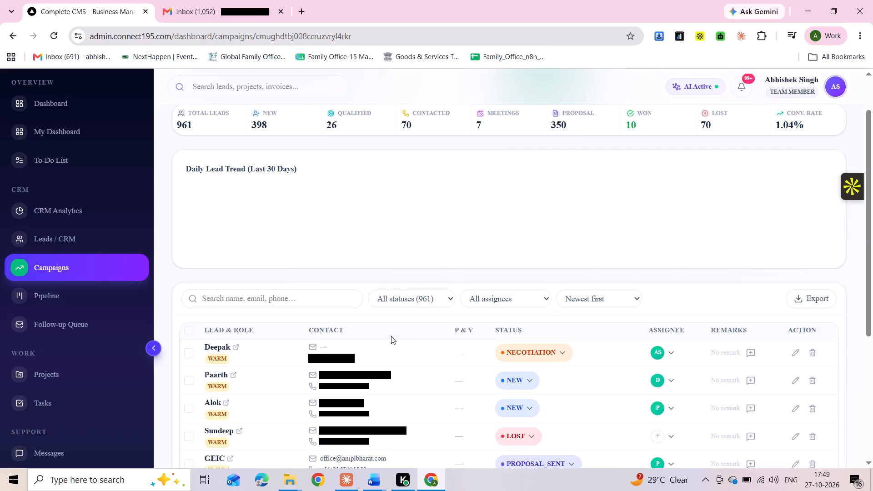
Open the status filter options for the Linkedin-family-office-leads campaign's lead list.
scroll(391, 337, "down", 3)
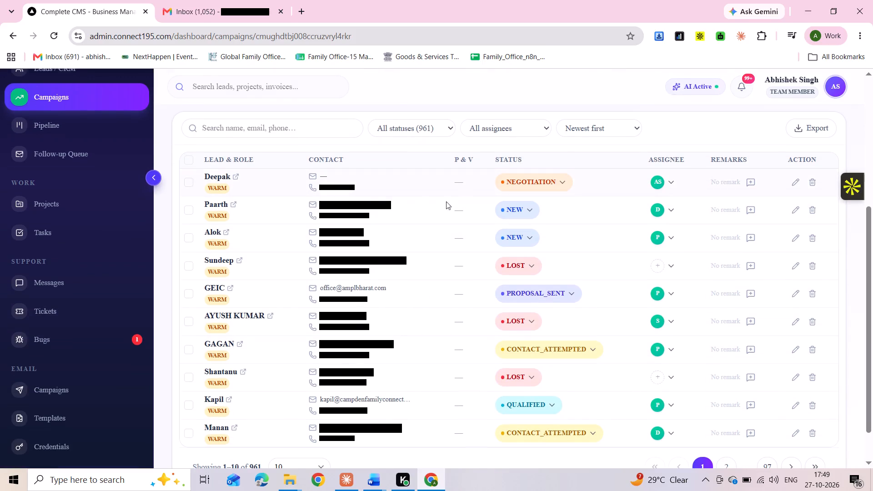
double_click(423, 125)
left_click(403, 131)
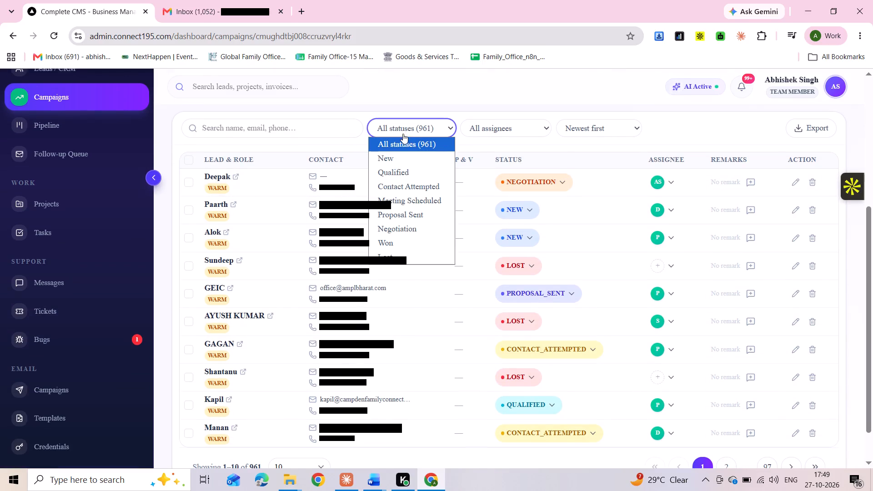
Filter the campaign leads by Meeting Scheduled and review the Sampath lead's details, activity timeline and discussion notes.
left_click(408, 203)
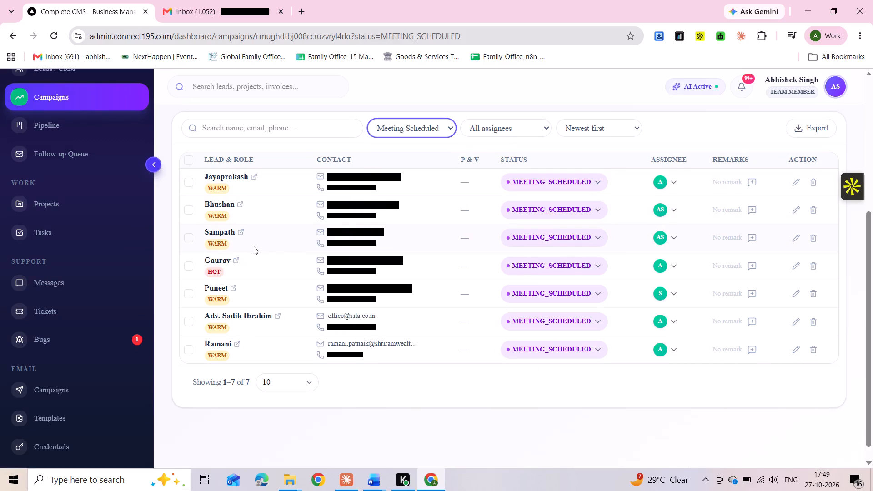
left_click(217, 235)
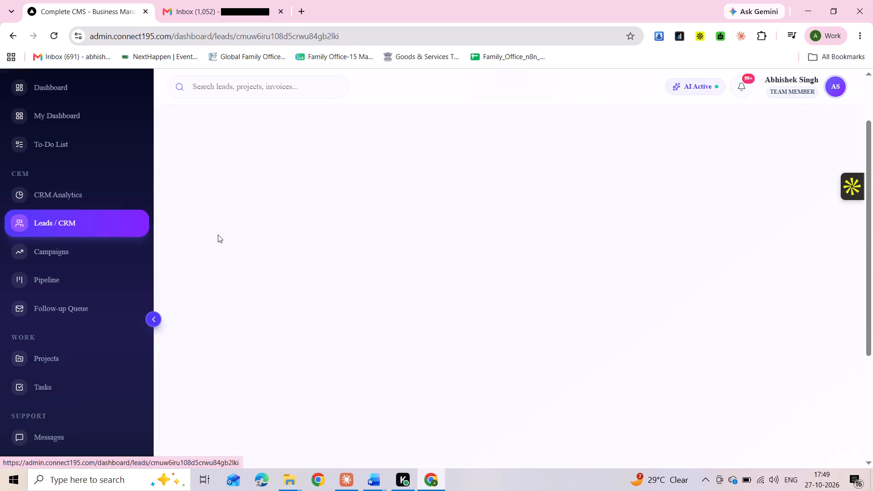
scroll(532, 277, "down", 12)
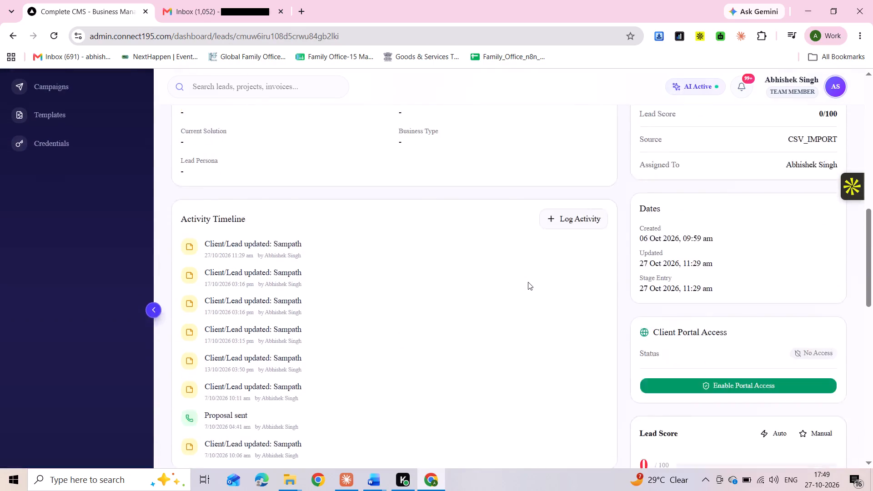
scroll(528, 282, "down", 1)
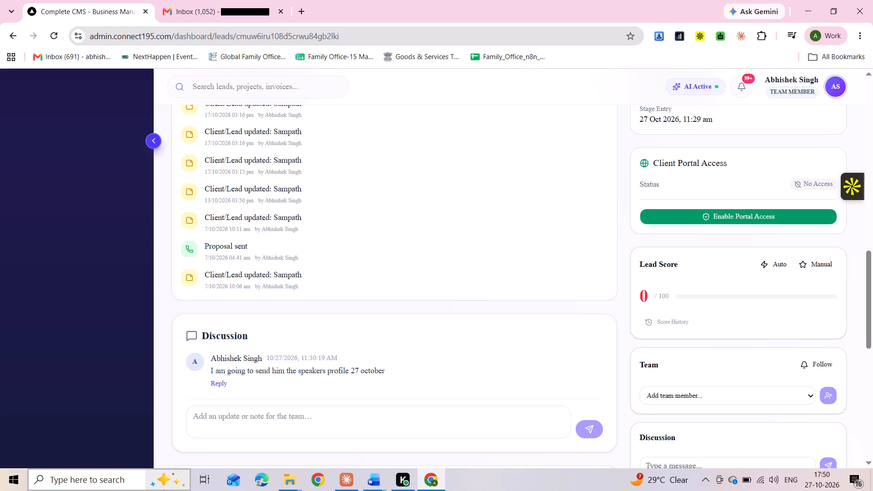
scroll(172, 458, "up", 12)
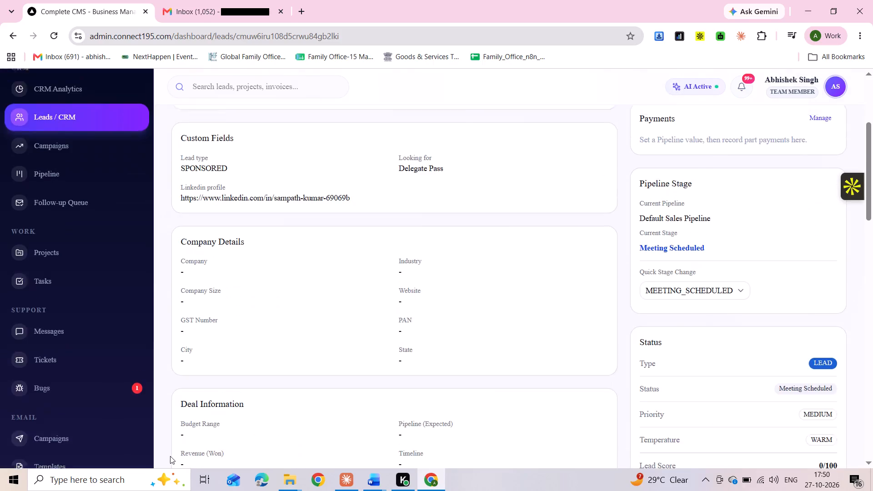
scroll(170, 456, "up", 4)
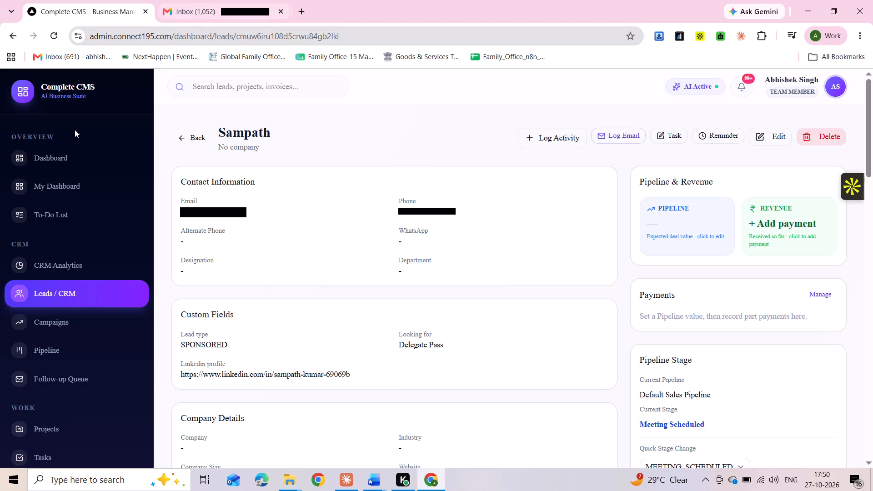
Return to the campaign list and reopen the Linkedin-family-office-leads campaign.
double_click(68, 324)
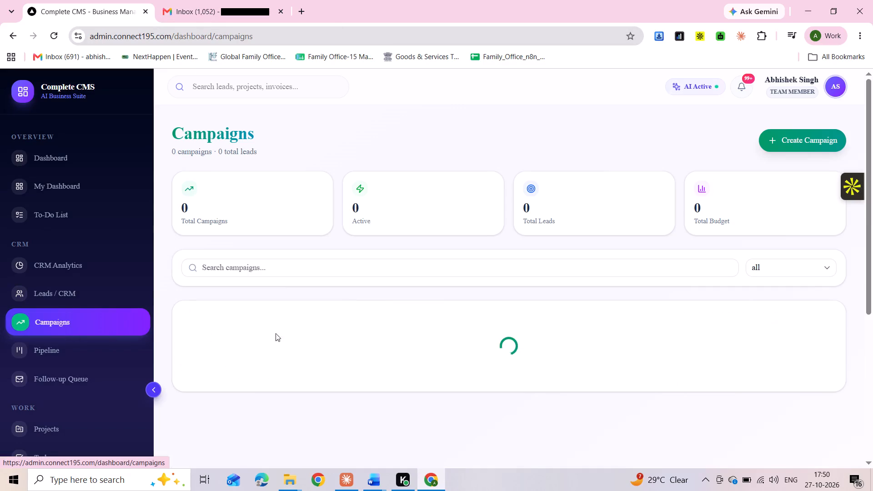
scroll(390, 347, "down", 2)
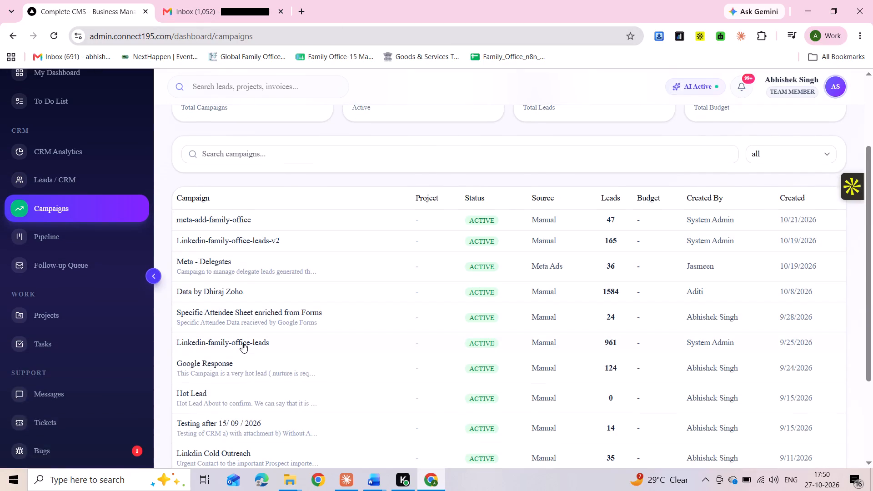
left_click(251, 341)
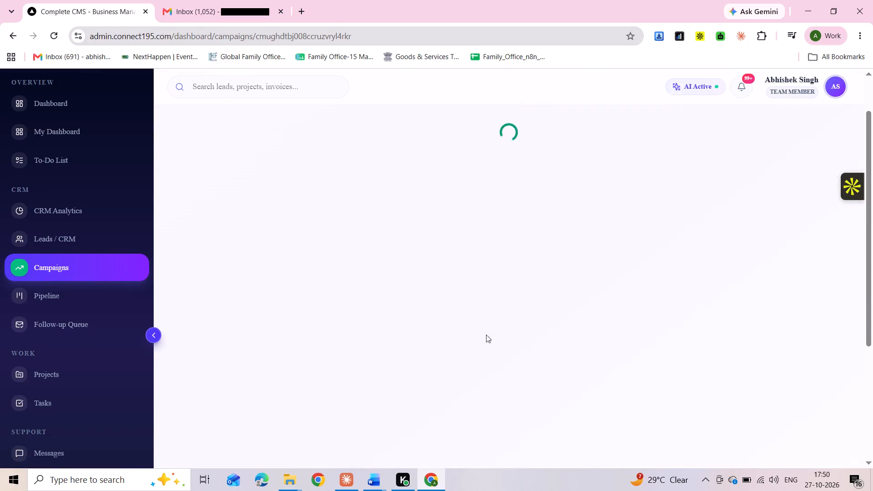
Filter the campaign's leads by assignee Shalini and look through the first two pages of leads and their statuses.
left_click(504, 292)
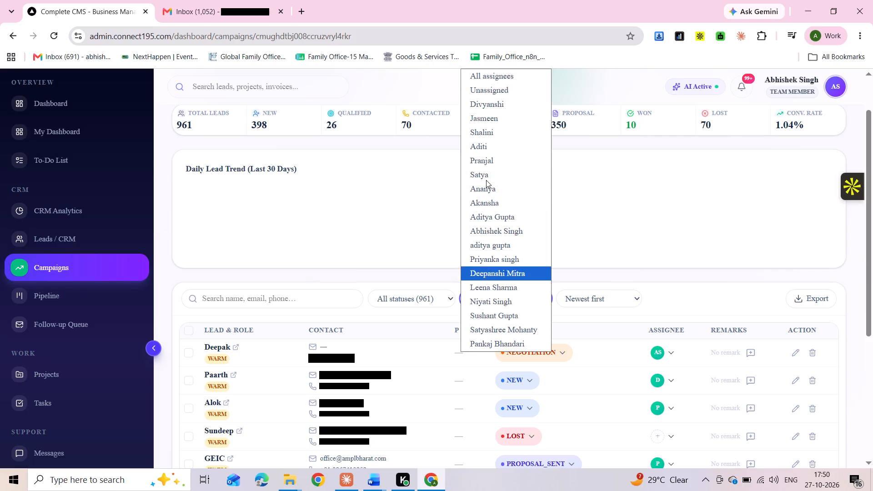
left_click(486, 130)
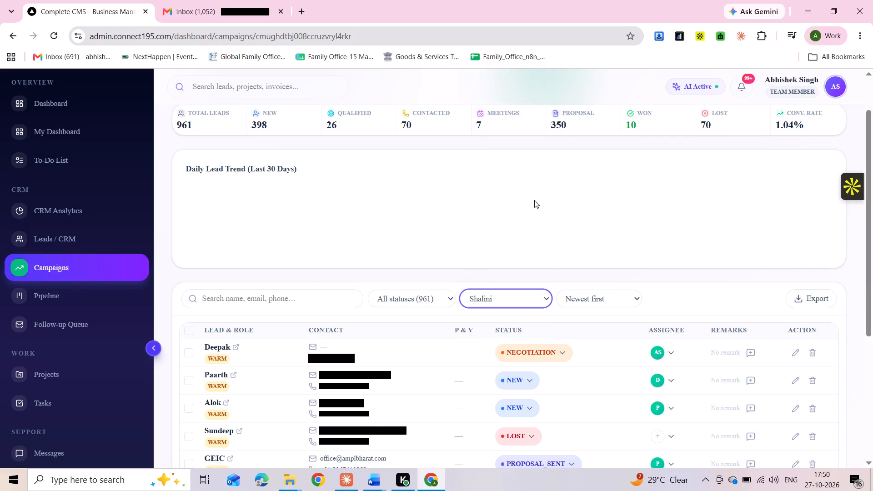
scroll(558, 243, "down", 1)
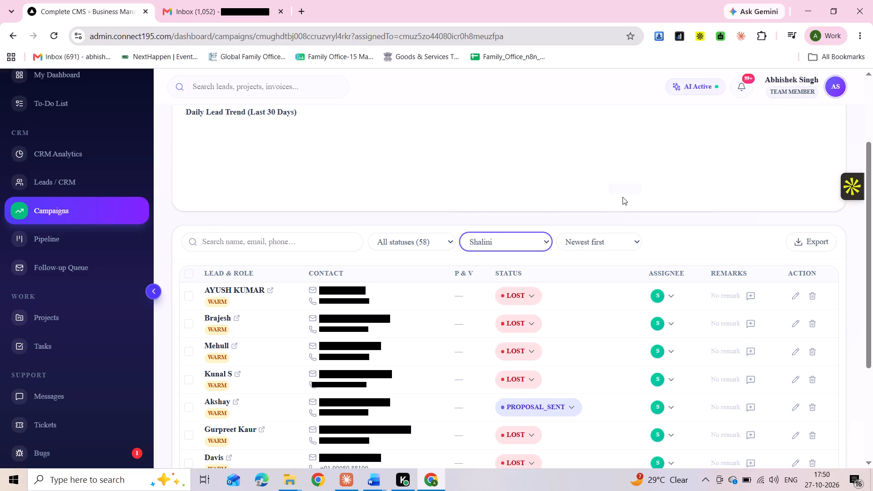
scroll(508, 309, "down", 3)
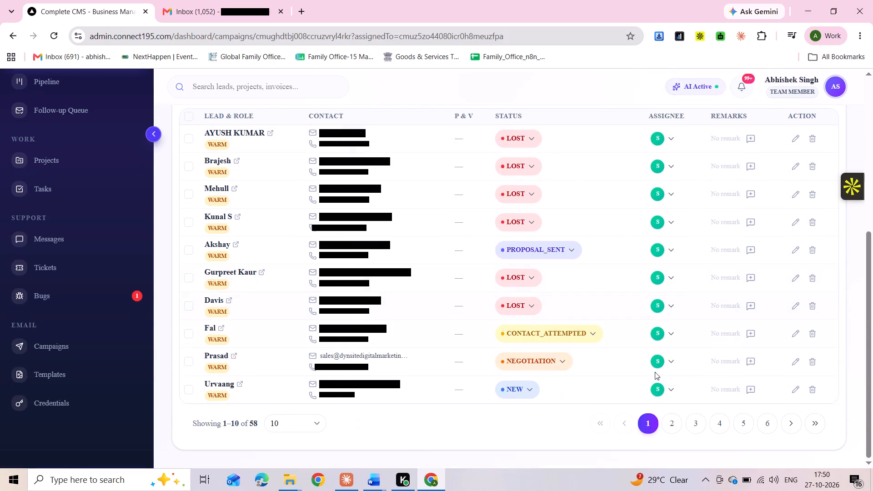
left_click(679, 427)
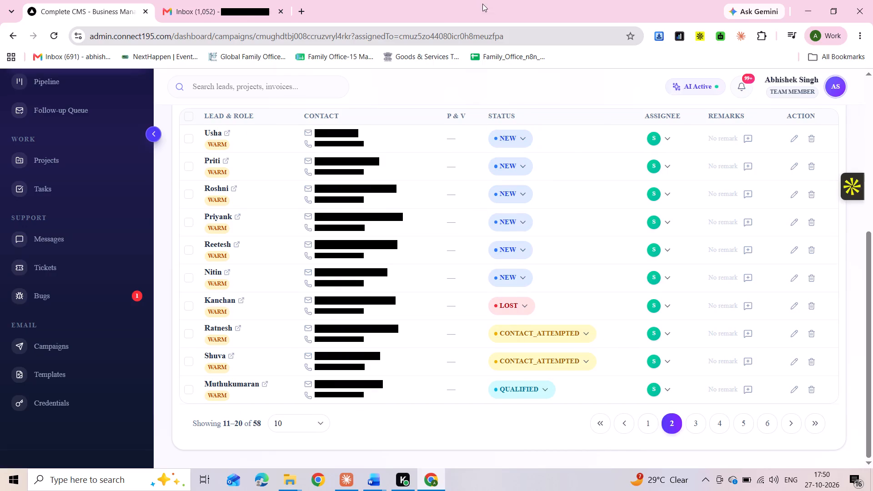
scroll(22, 155, "up", 3)
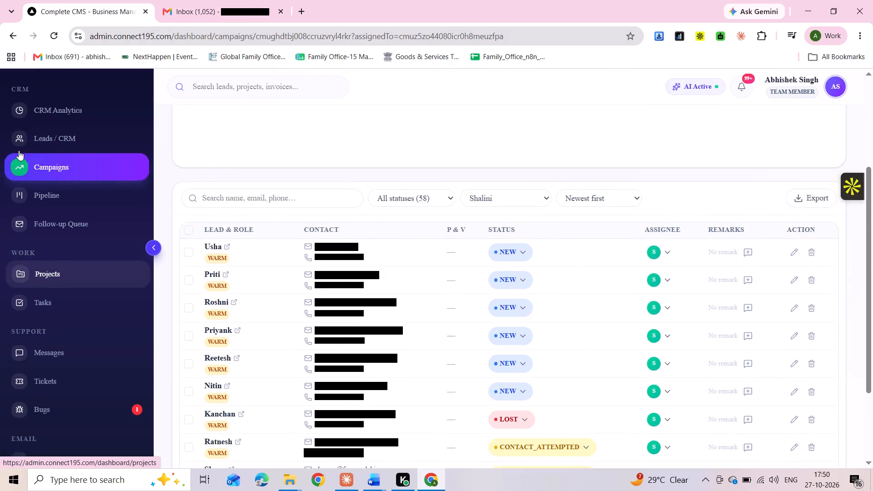
Check the assignee options for the Usha lead and open that lead's record from the campaign list.
scroll(245, 165, "down", 2)
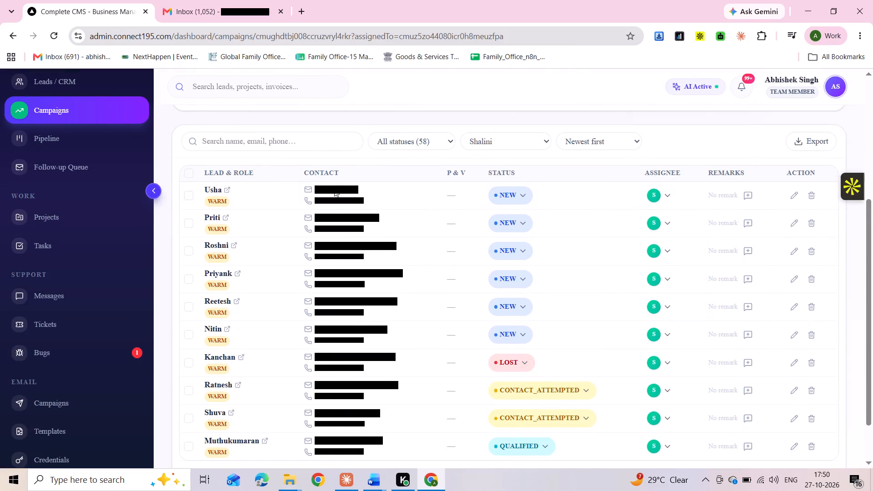
left_click(665, 195)
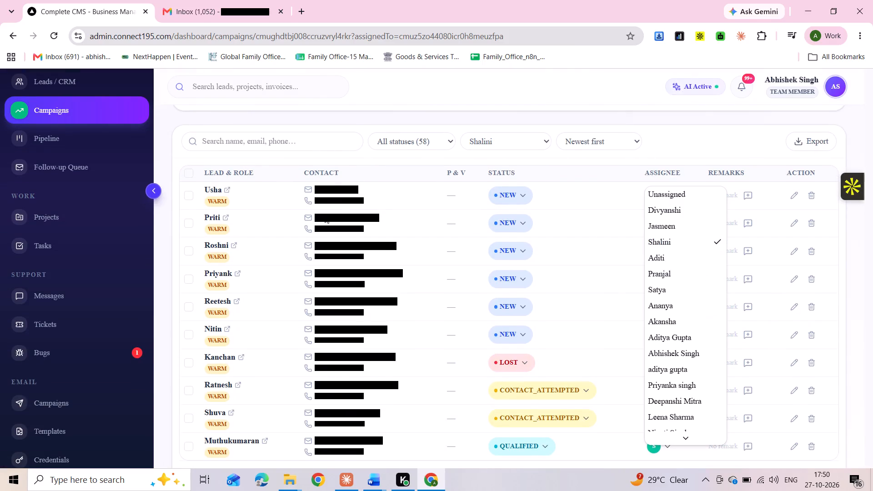
left_click(210, 192)
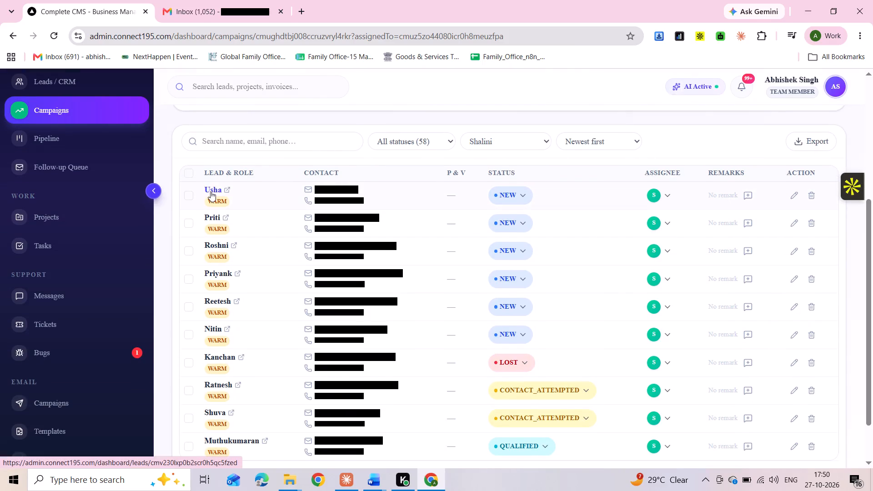
left_click(211, 190)
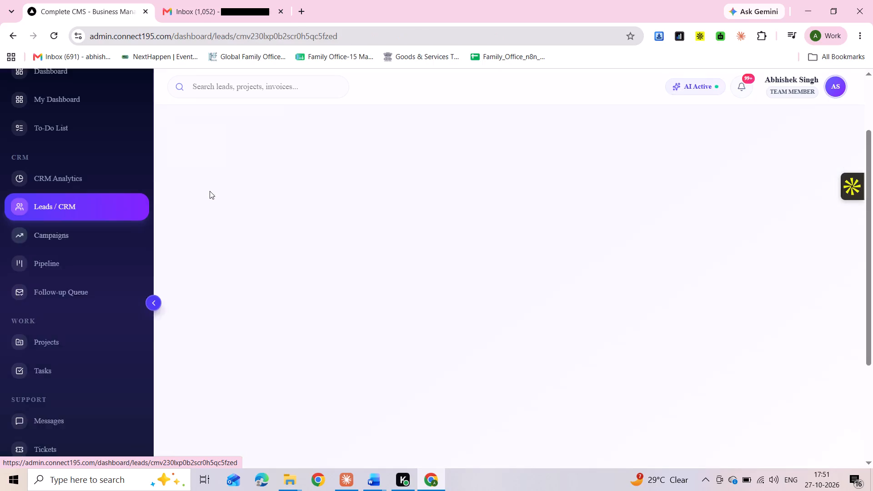
Open a new browser tab and begin entering a web address starting with "wh".
left_click(303, 10)
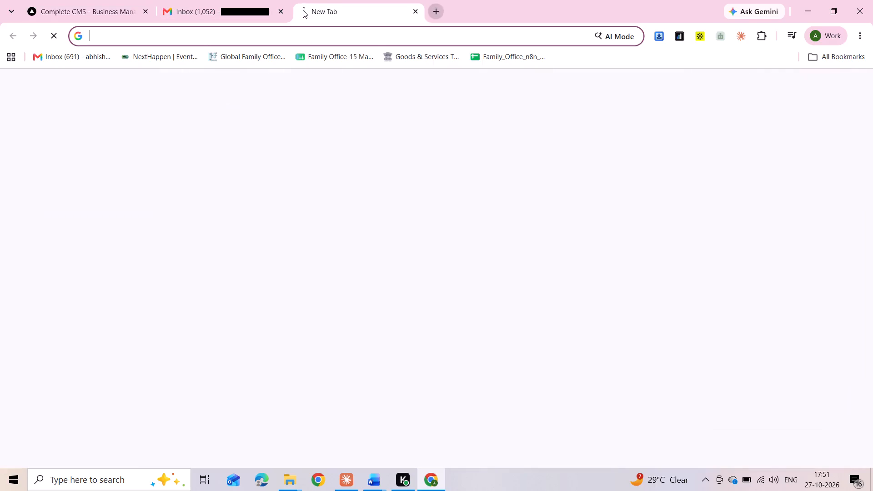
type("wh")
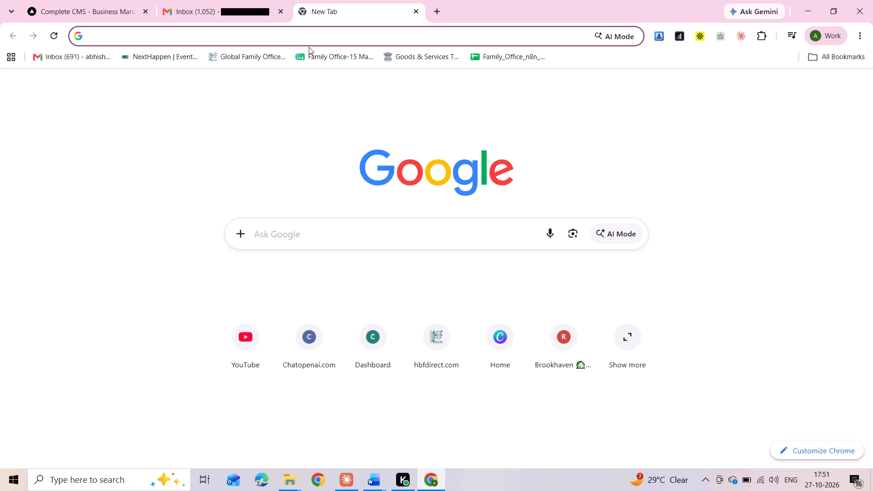
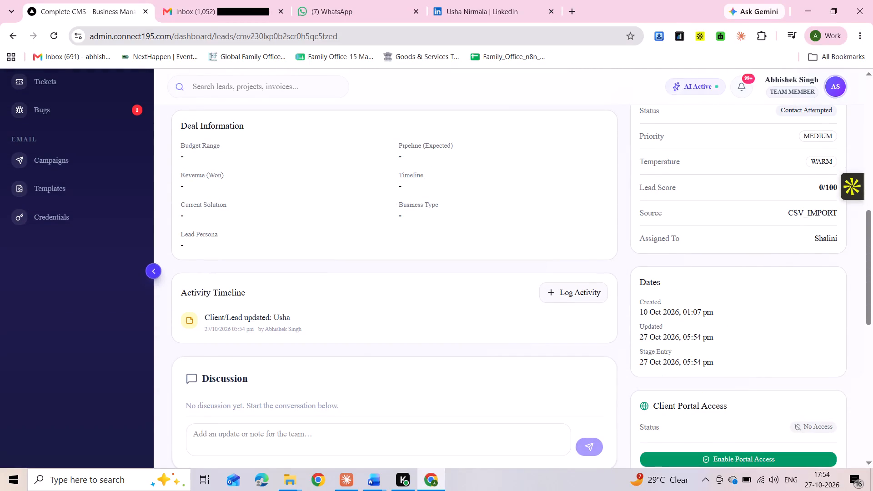
Write the discussion note "Call her in the morning at 8" on the Usha lead's record.
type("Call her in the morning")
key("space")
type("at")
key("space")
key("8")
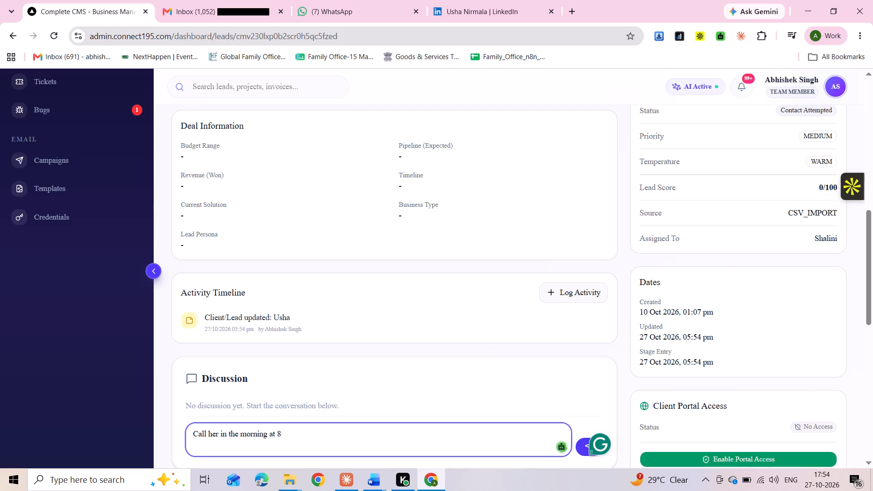
Complete and post the discussion note "Call her in the morning between 8:30 to 9:30" on the Usha lead.
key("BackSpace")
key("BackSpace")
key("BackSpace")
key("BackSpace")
type("betwenn")
key("BackSpace")
key("BackSpace")
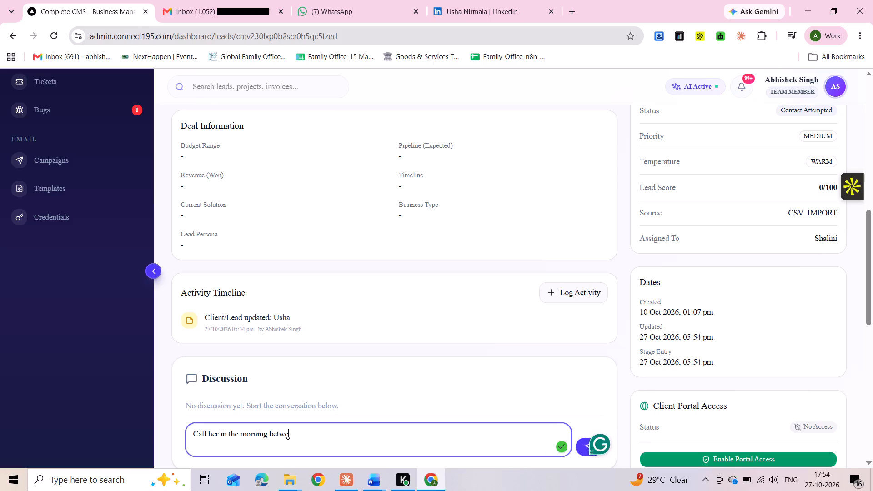
type("en")
key("space")
key("8")
key("shift+colon")
type("30 to 9")
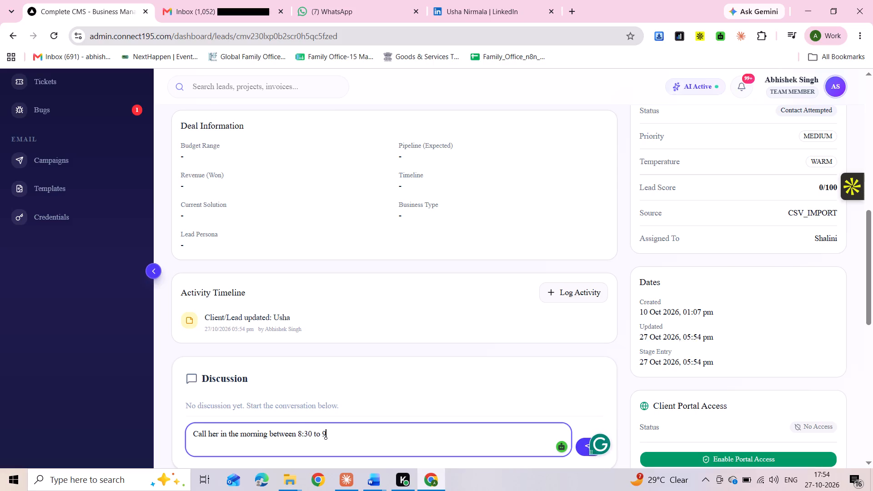
type(":30")
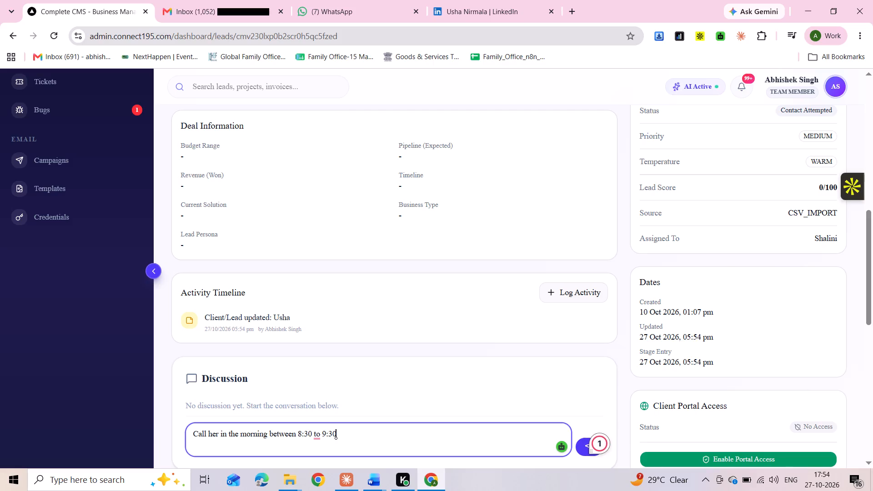
key("space")
left_click(582, 446)
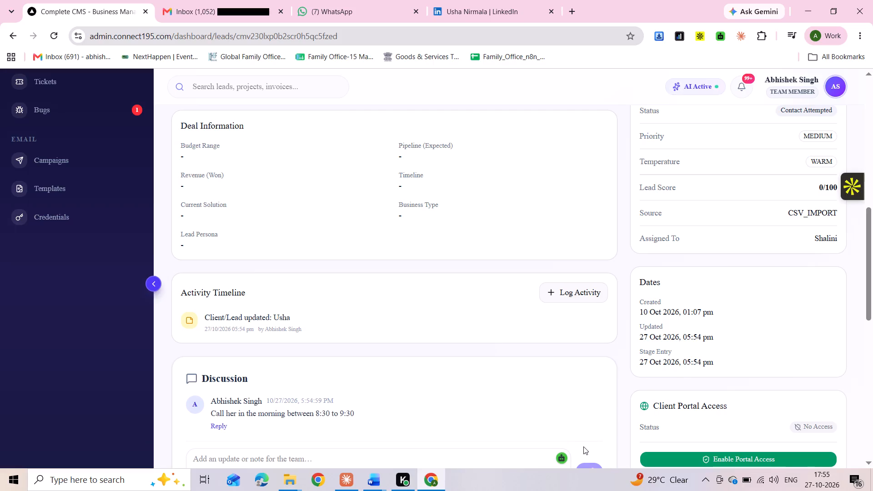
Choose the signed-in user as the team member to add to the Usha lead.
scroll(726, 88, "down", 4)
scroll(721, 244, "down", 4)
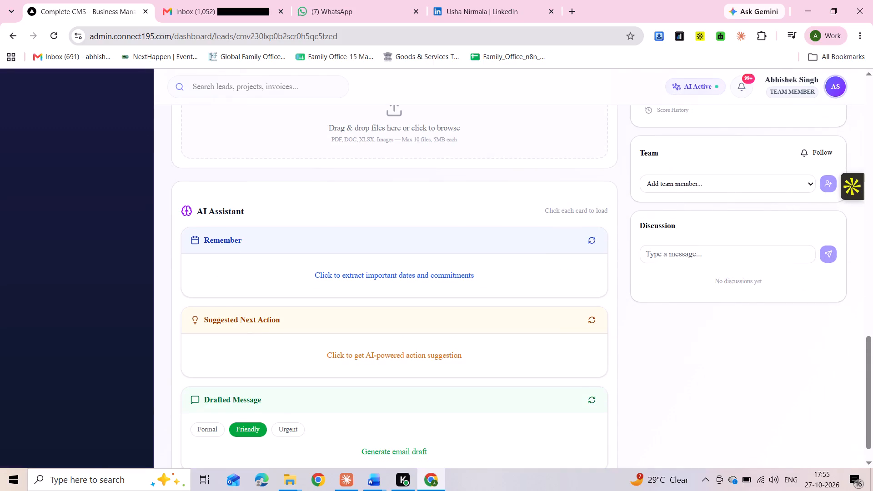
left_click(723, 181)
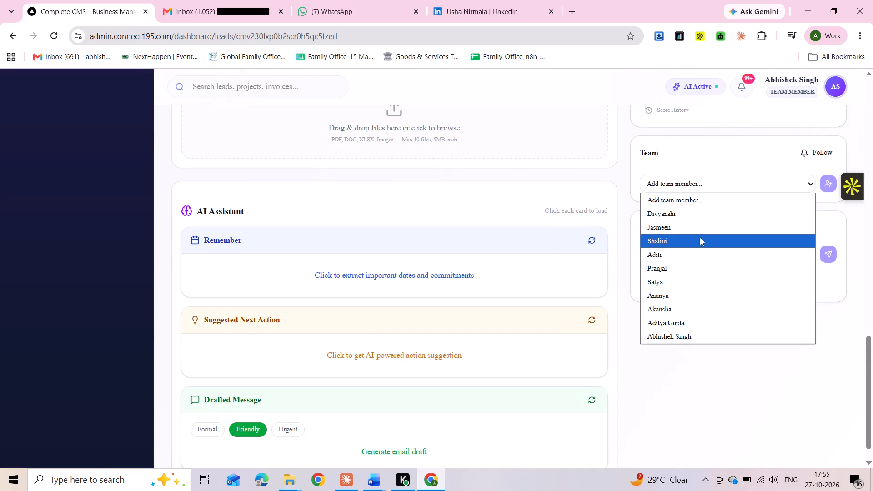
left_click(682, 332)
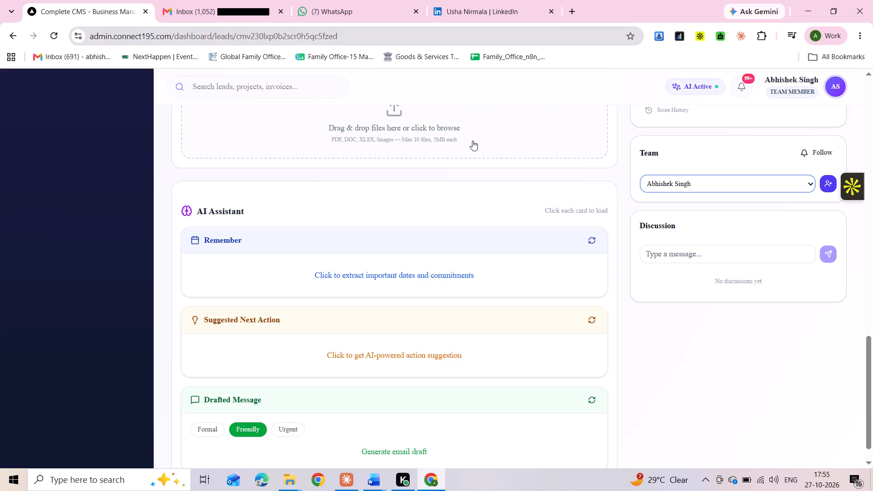
Review the Usha lead's page from the contact information down to the discussion, team and AI assistant sections.
scroll(340, 184, "up", 6)
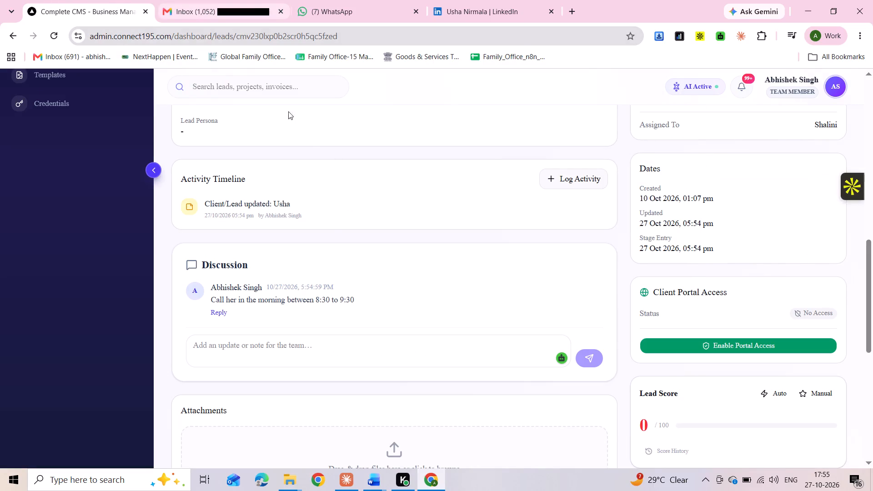
scroll(331, 223, "up", 4)
scroll(374, 240, "up", 5)
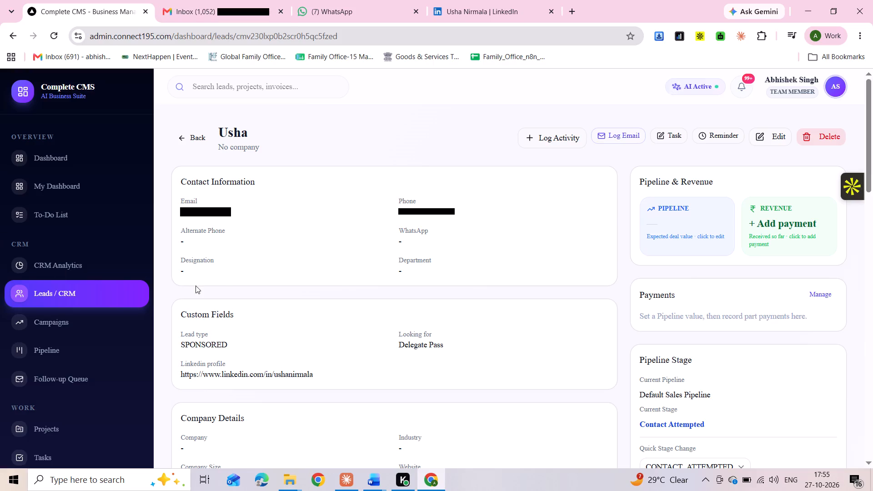
scroll(226, 289, "up", 5)
scroll(575, 272, "down", 7)
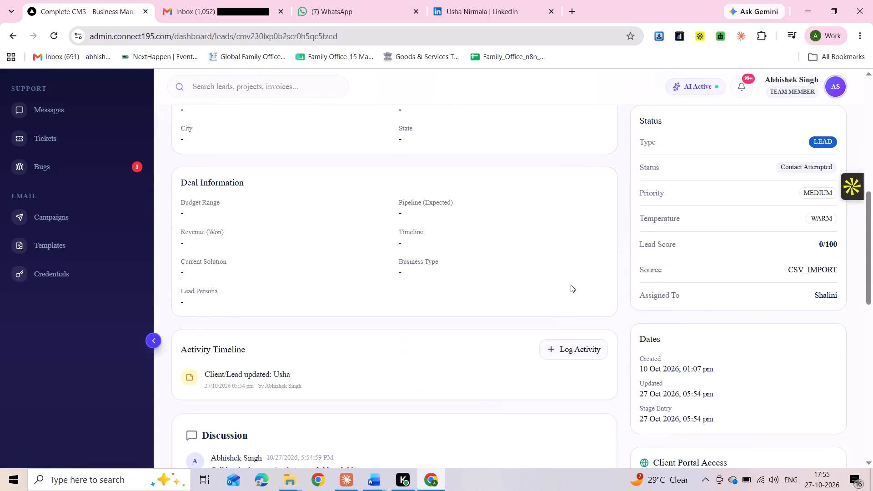
scroll(631, 326, "down", 6)
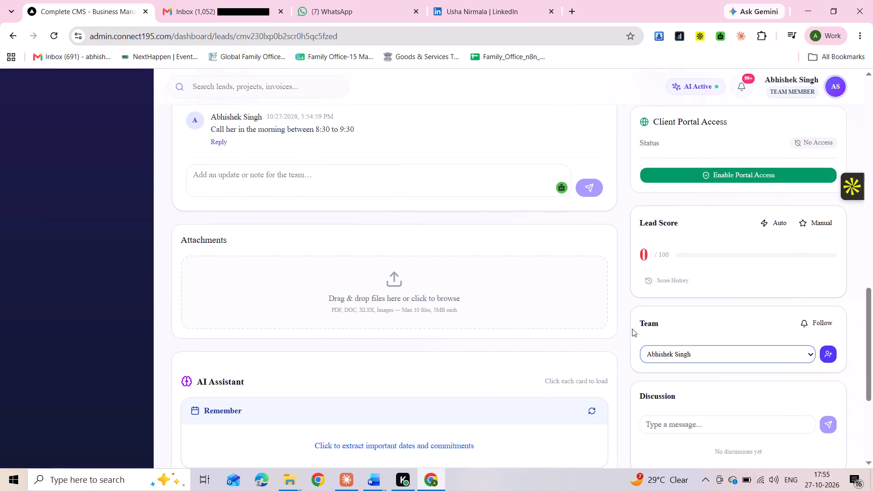
scroll(632, 339, "down", 3)
scroll(593, 333, "up", 2)
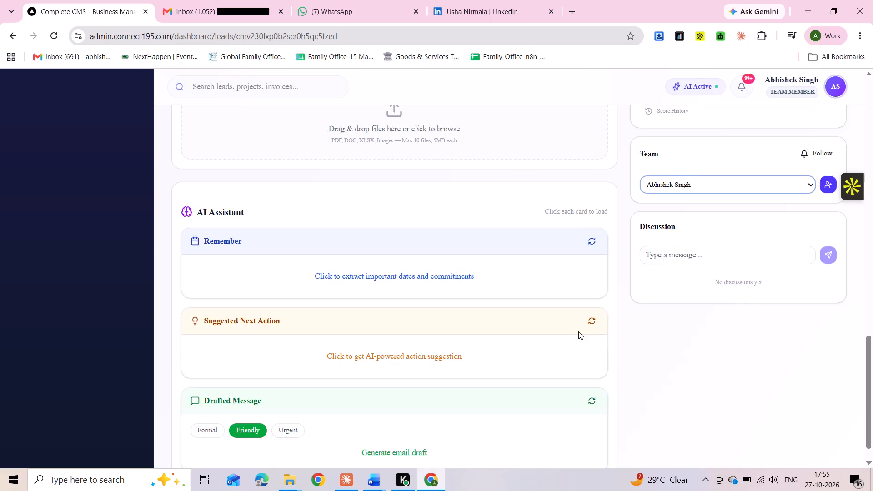
scroll(578, 331, "up", 8)
scroll(238, 136, "up", 12)
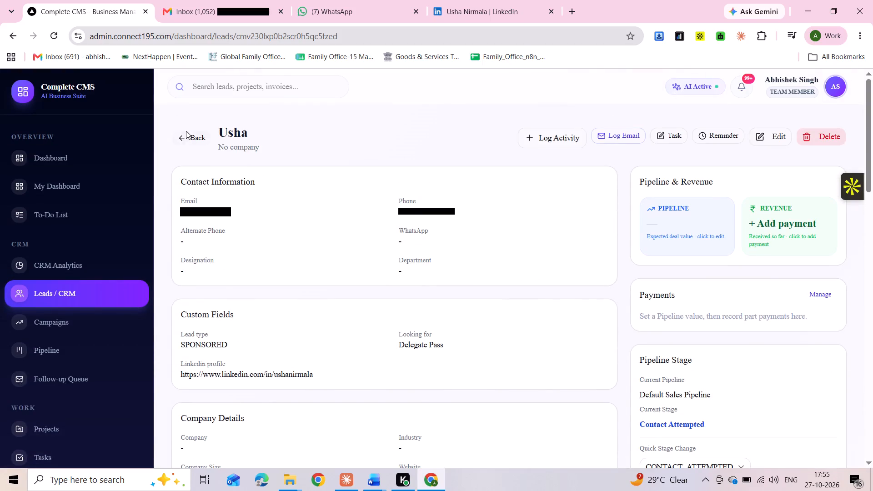
Return to the campaign's lead list and look through pages 4 and 5 of Shalini's leads and their statuses.
left_click(185, 138)
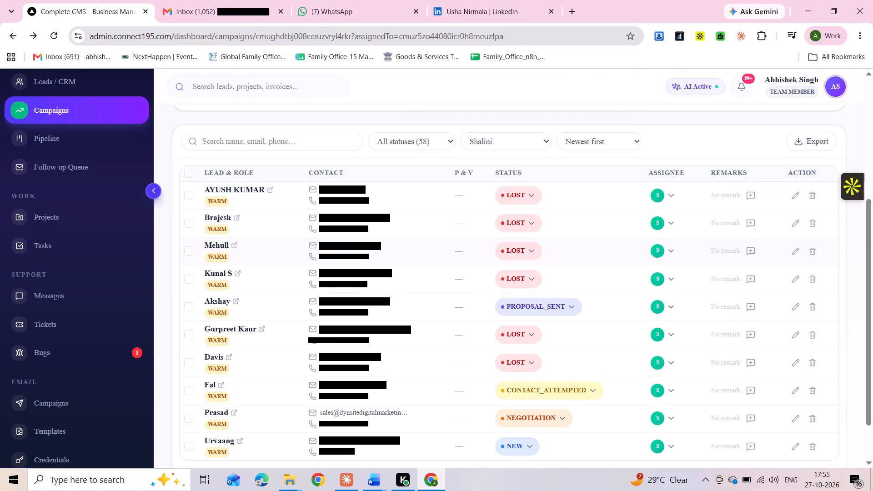
scroll(450, 242, "down", 2)
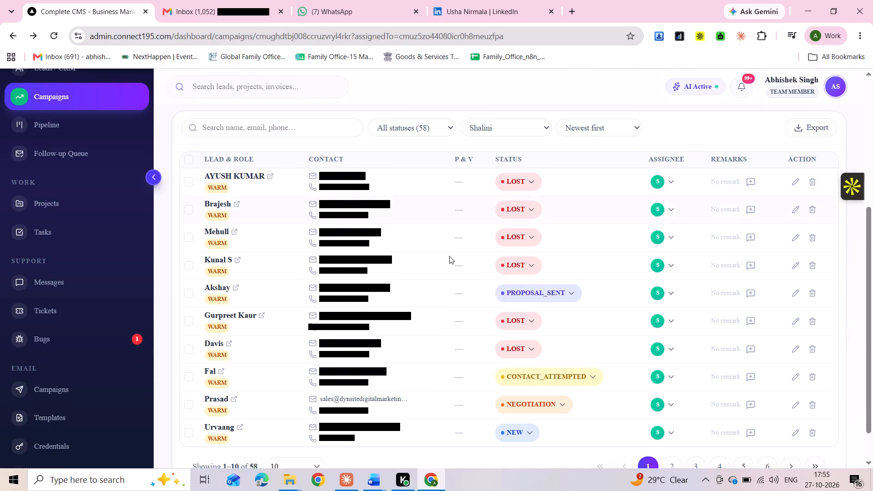
scroll(449, 256, "down", 1)
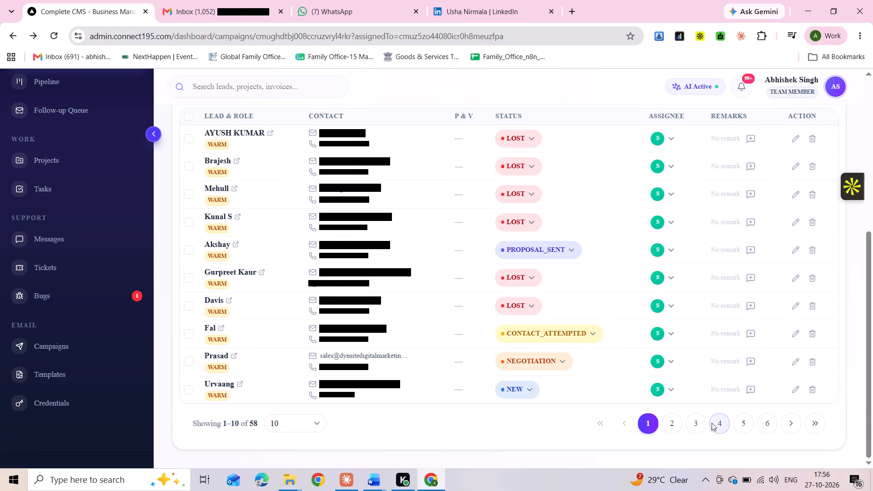
double_click(714, 423)
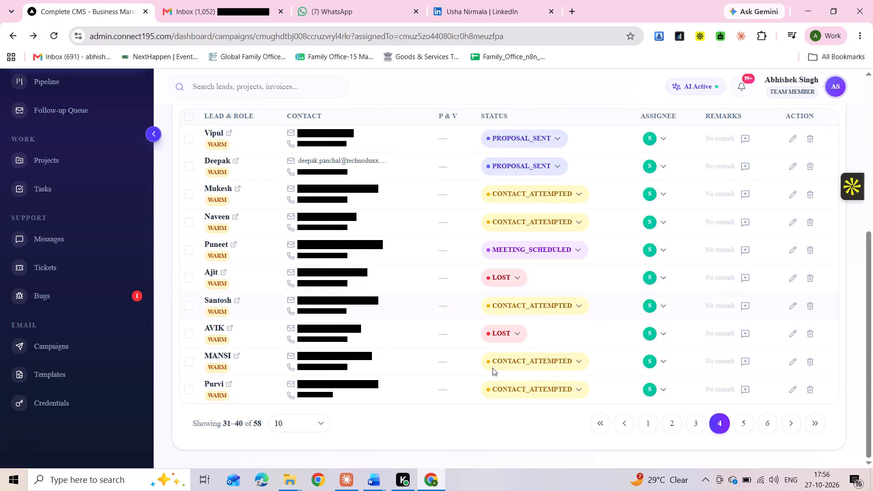
left_click(738, 419)
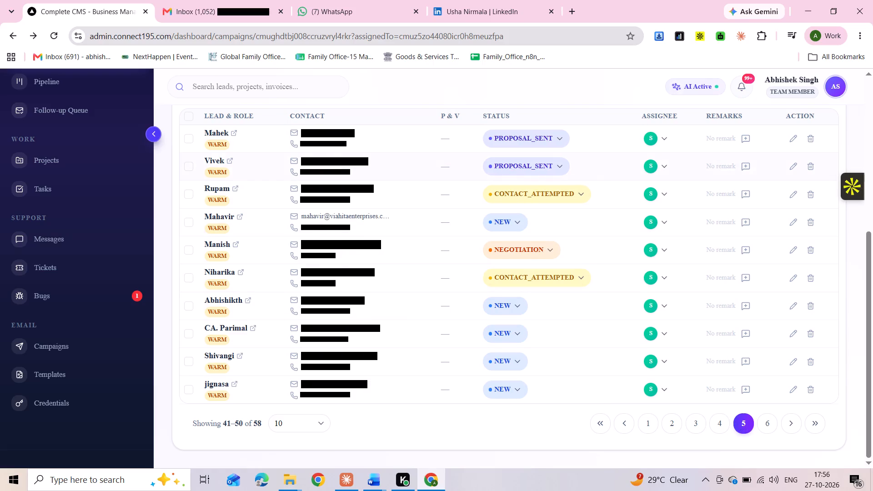
Open the Mahek lead from page 5 and select its full LinkedIn profile address in the custom fields.
left_click(216, 133)
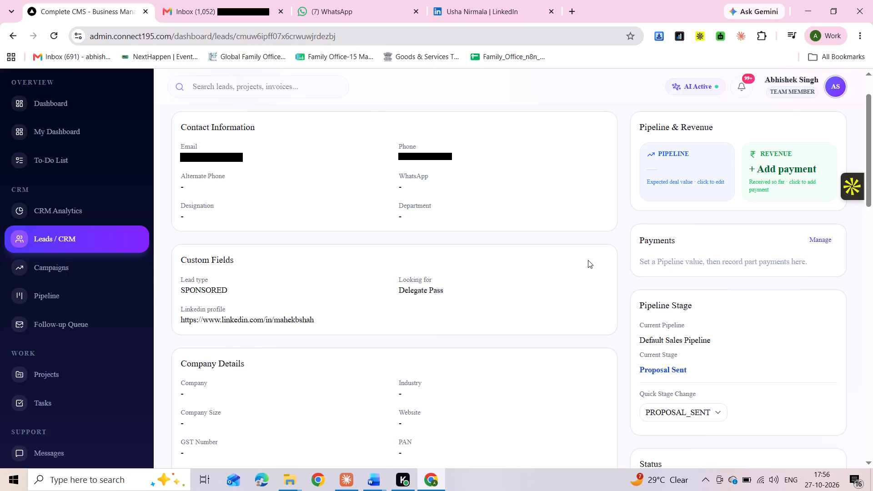
scroll(585, 267, "up", 4)
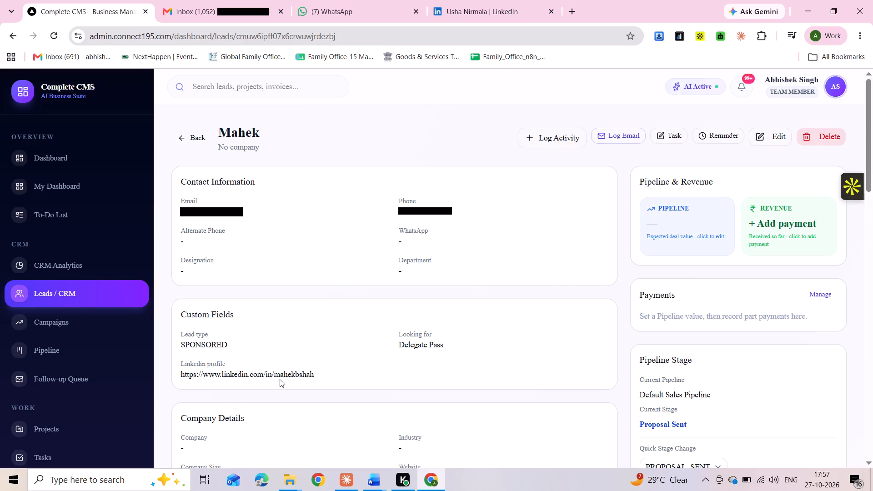
left_click(316, 376)
left_click_drag(316, 376, 242, 384)
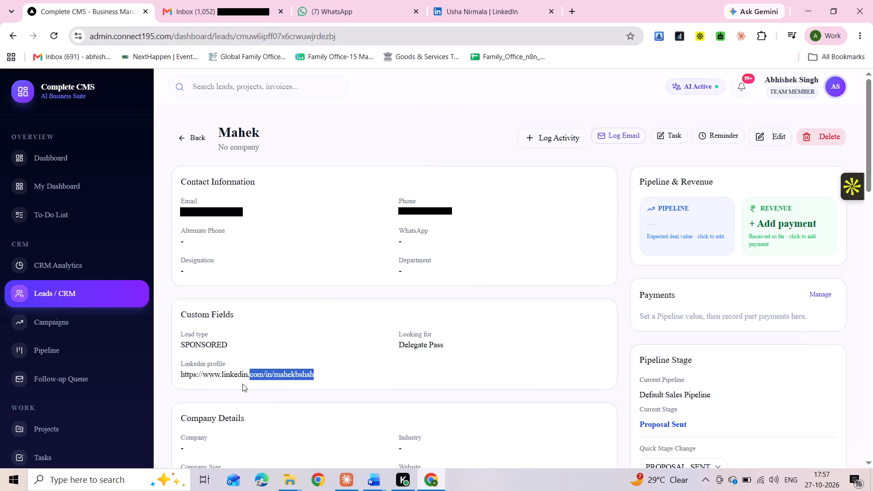
left_click_drag(242, 384, 186, 382)
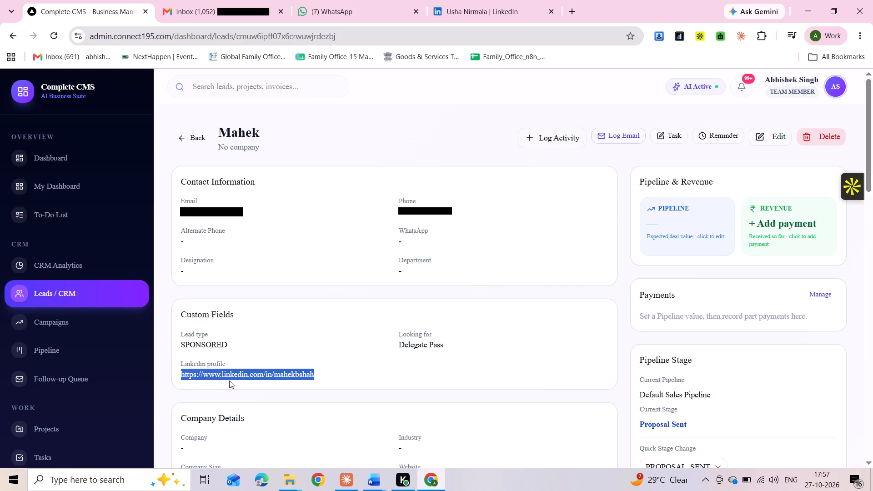
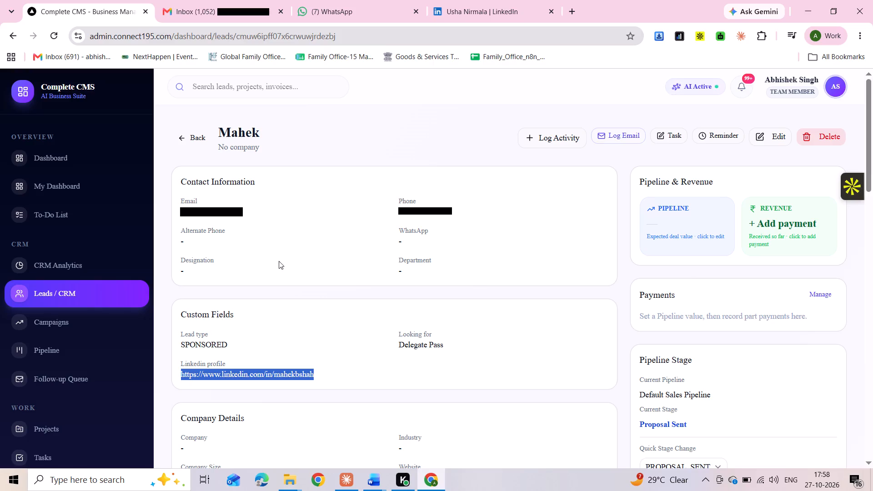
Clear the text selection on the Mahek lead and examine its company details, pipeline stage and status.
left_click(298, 270)
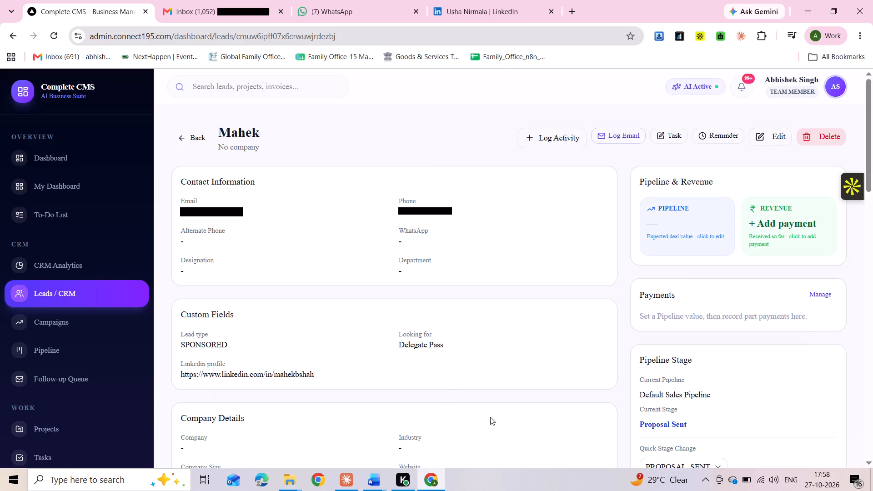
scroll(677, 428, "down", 2)
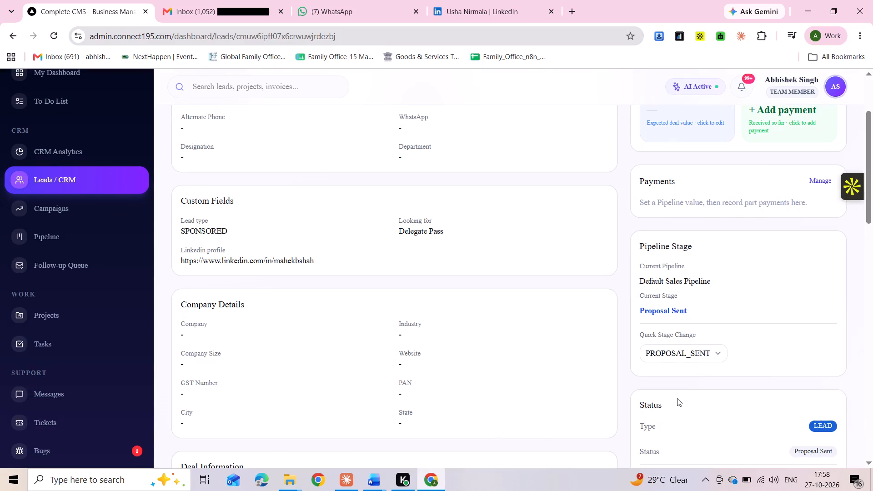
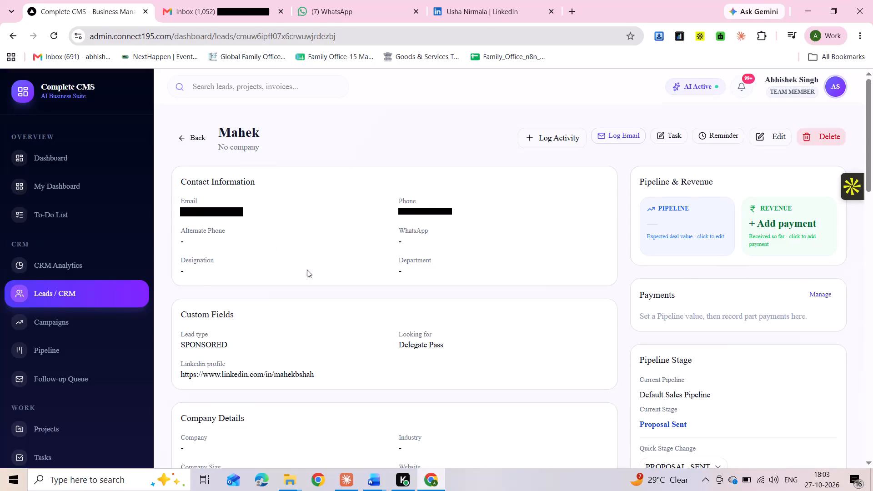
Review the Mahek lead's record, including its deal information, status, activity timeline and discussion notes.
scroll(290, 268, "down", 10)
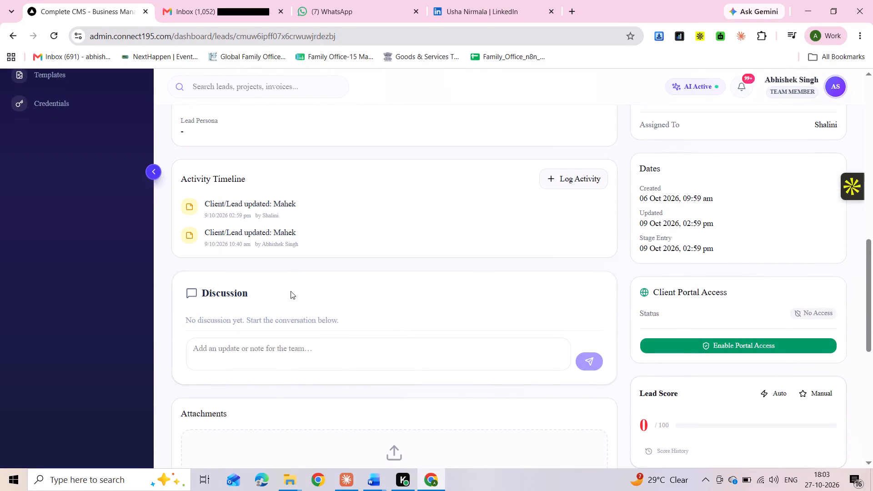
scroll(286, 352, "up", 5)
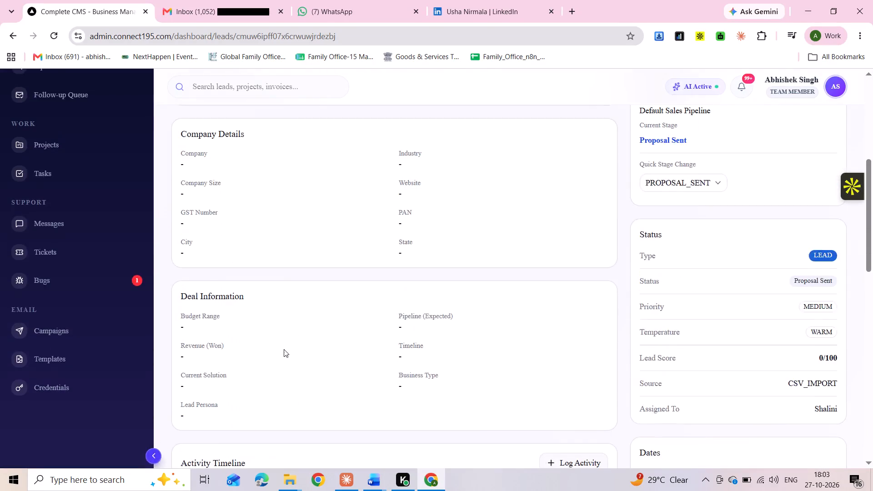
scroll(281, 346, "up", 5)
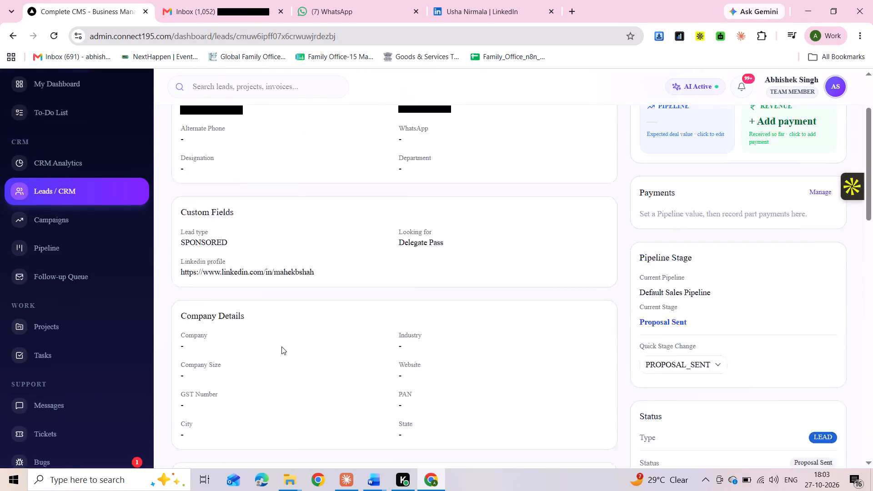
Select the full email address in the Mahek lead's contact information.
scroll(281, 346, "up", 1)
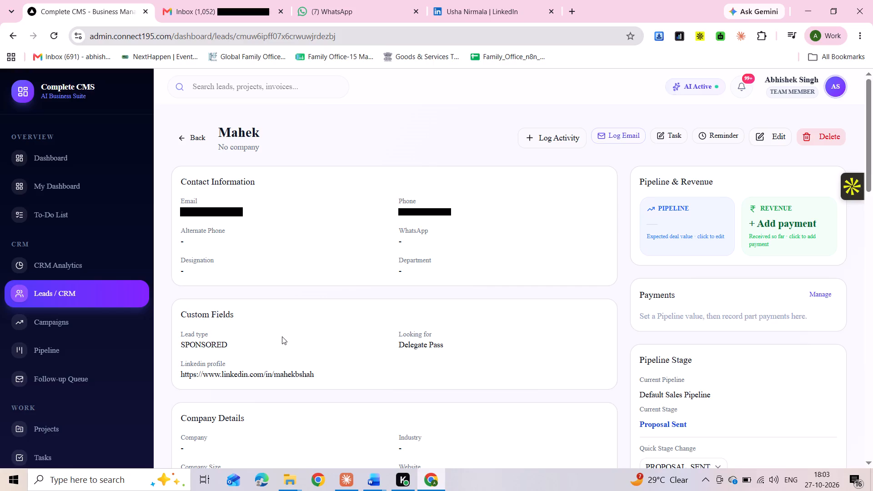
scroll(321, 387, "down", 2)
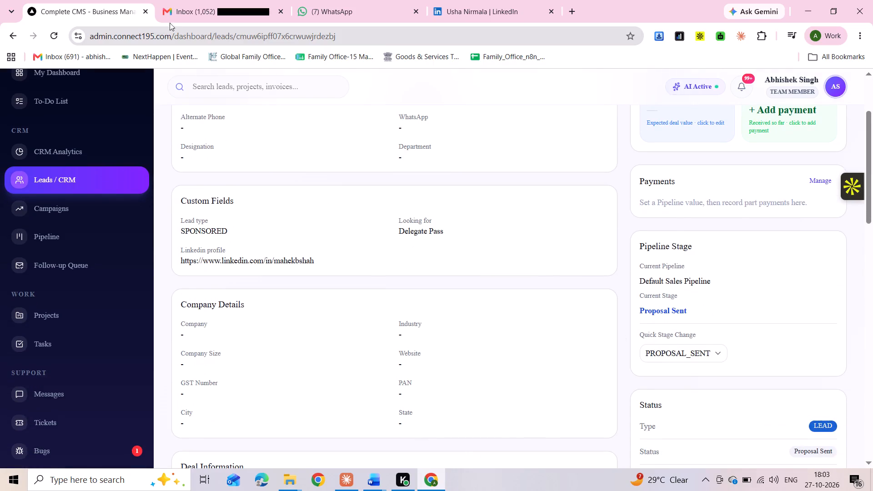
scroll(257, 127, "up", 3)
left_click(249, 209)
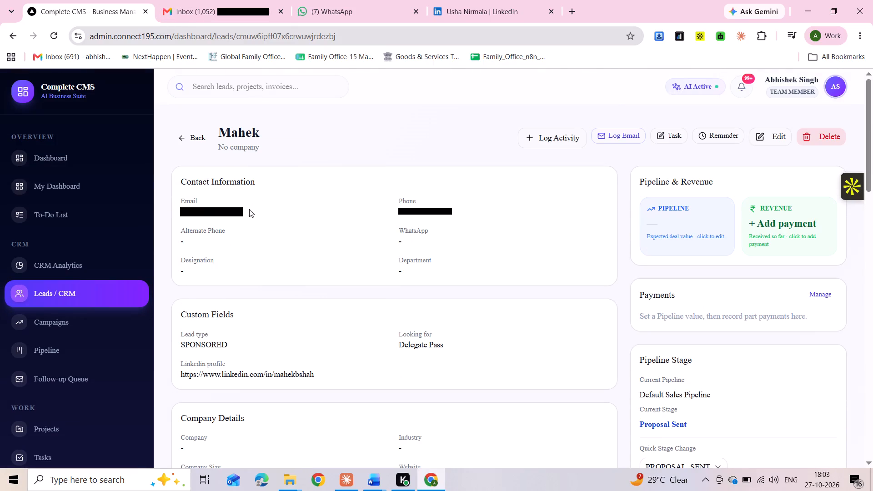
left_click_drag(249, 209, 164, 203)
left_click(284, 220)
left_click(251, 222)
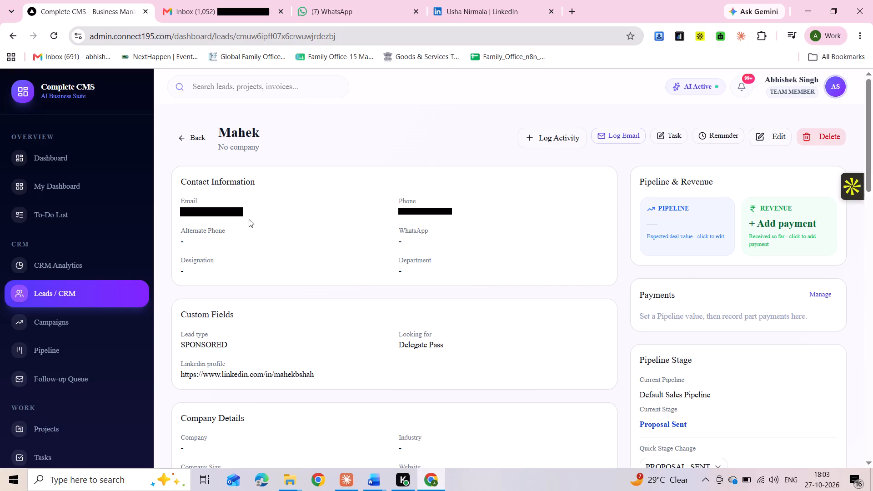
left_click_drag(247, 215, 181, 216)
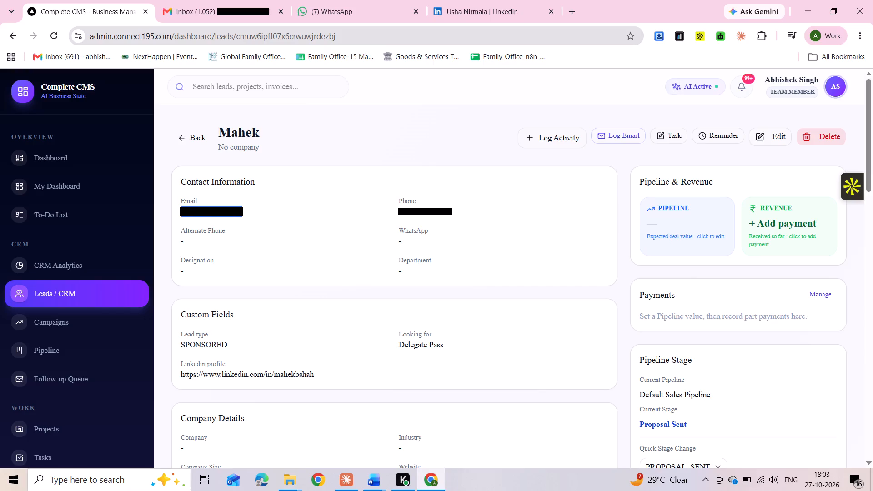
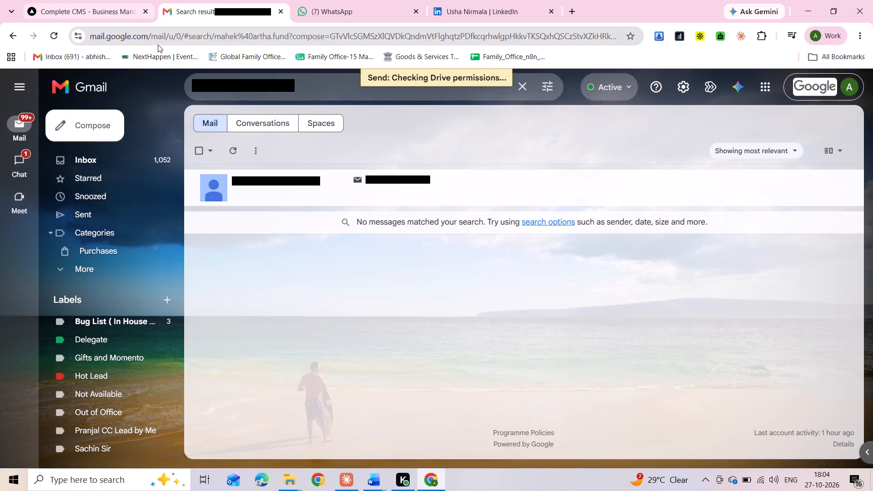
Switch back to Complete CMS and open the Linkedin-family-office-leads campaign from the campaigns list.
left_click(81, 10)
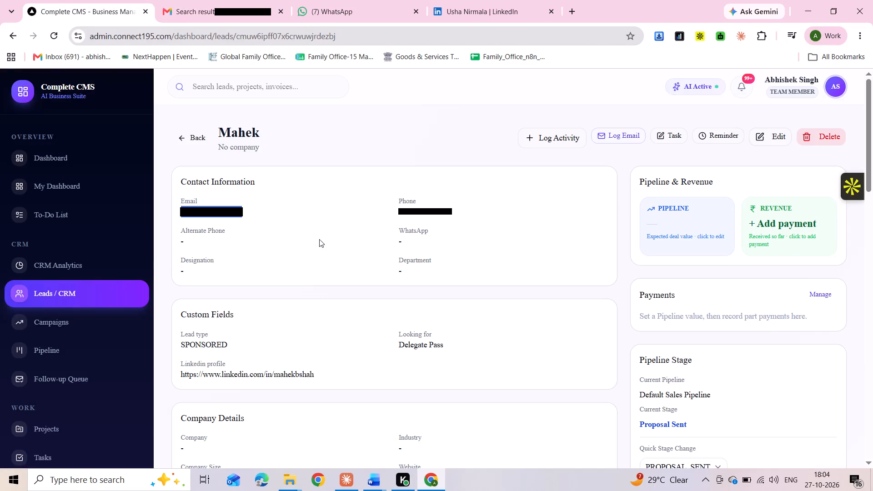
left_click(56, 321)
scroll(265, 276, "down", 2)
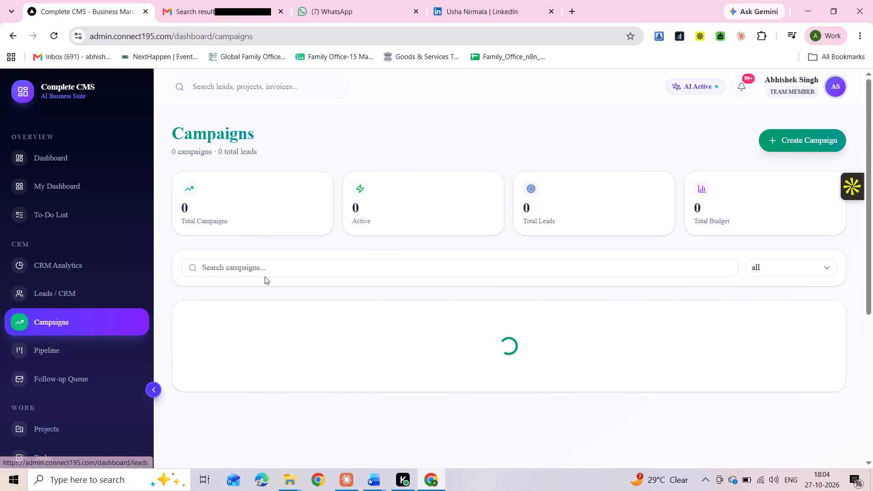
scroll(301, 288, "down", 1)
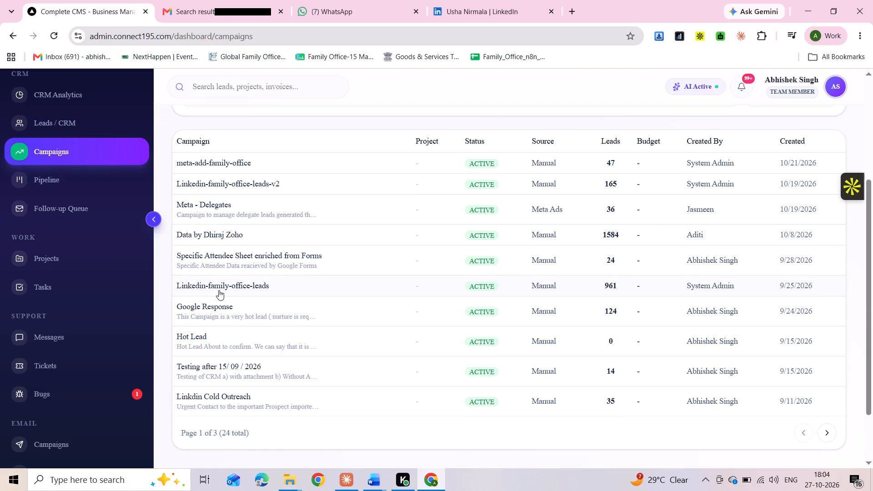
double_click(219, 290)
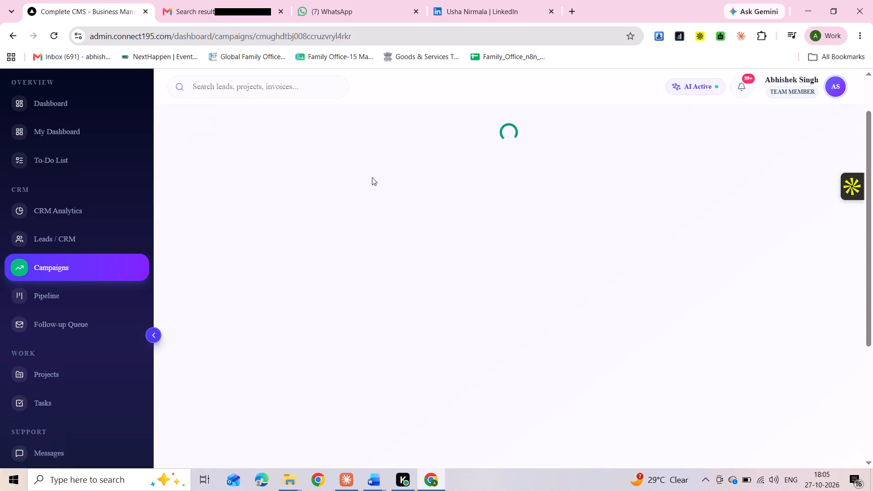
Filter the campaign's leads by assignee Aditi and look through the first page of results.
scroll(413, 184, "up", 1)
scroll(506, 292, "down", 2)
scroll(510, 243, "up", 1)
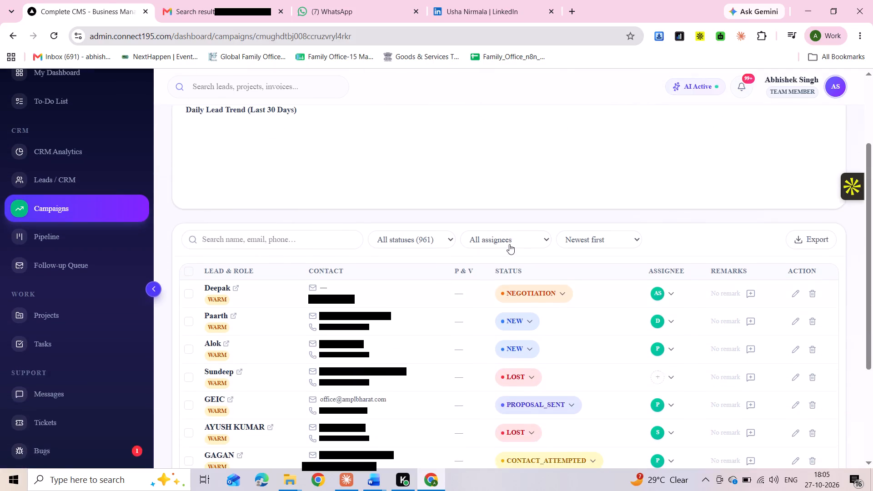
scroll(509, 244, "up", 1)
scroll(508, 291, "down", 2)
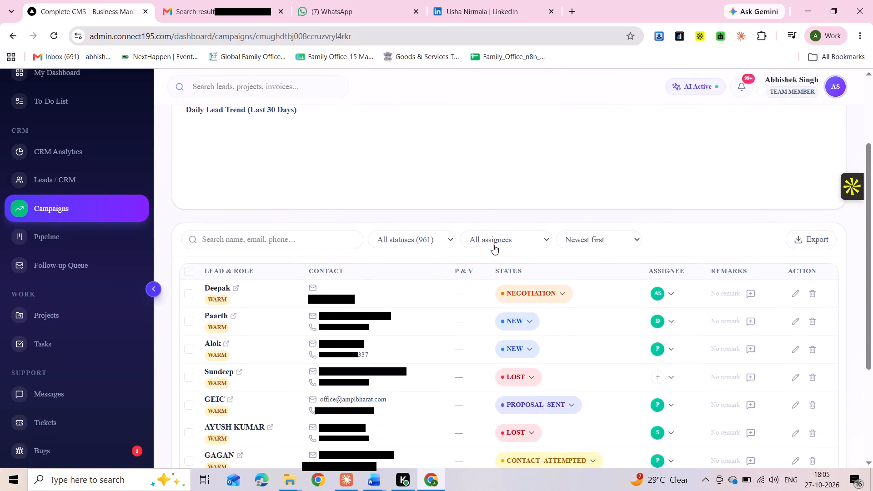
left_click(493, 245)
left_click(495, 147)
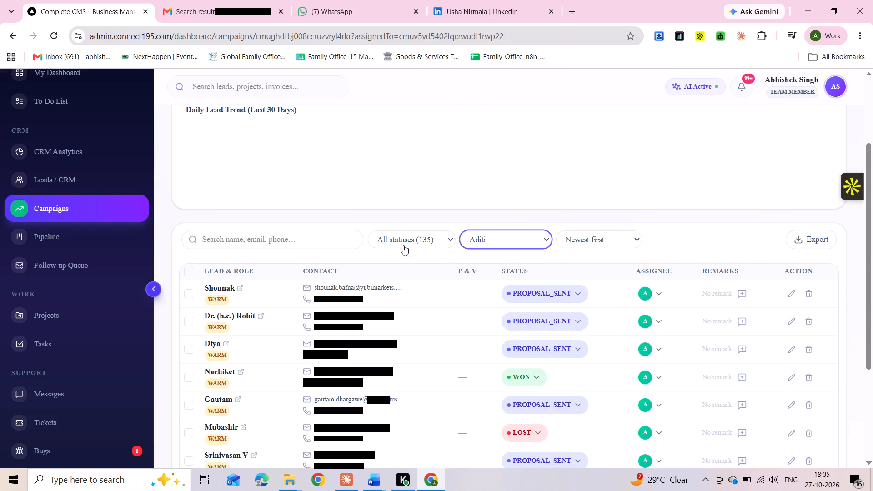
scroll(414, 269, "down", 3)
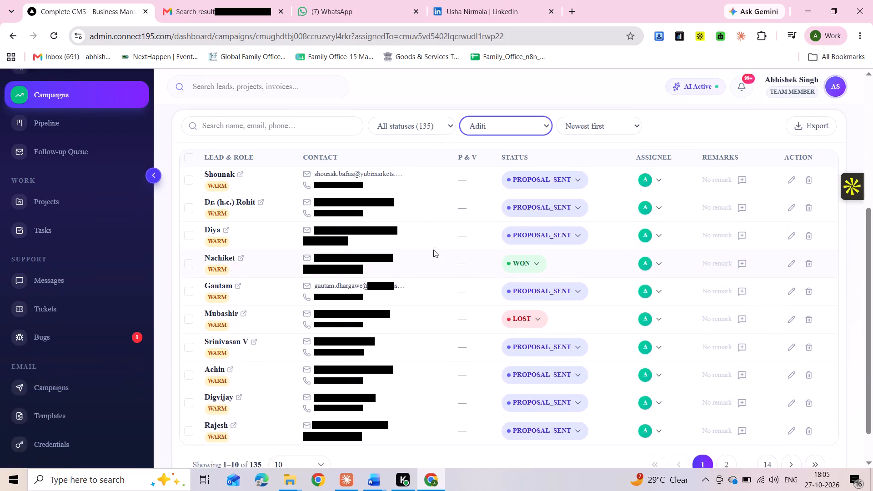
scroll(433, 249, "down", 1)
scroll(641, 264, "up", 2)
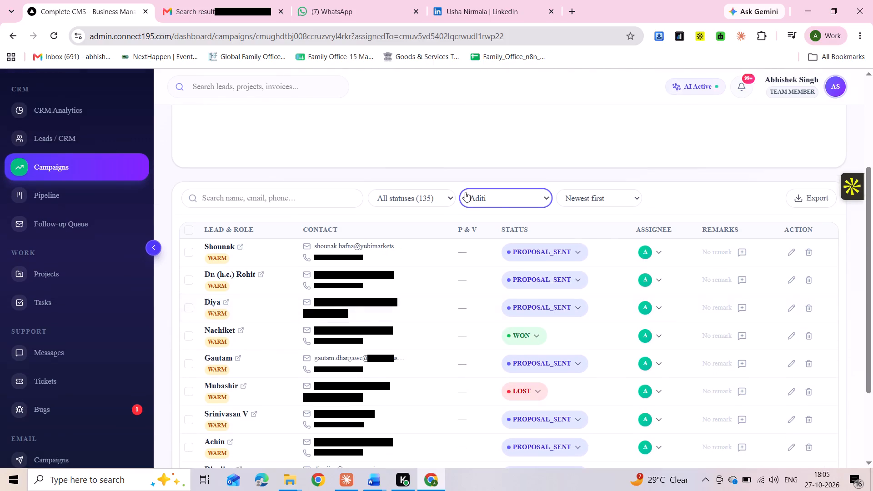
scroll(461, 238, "down", 4)
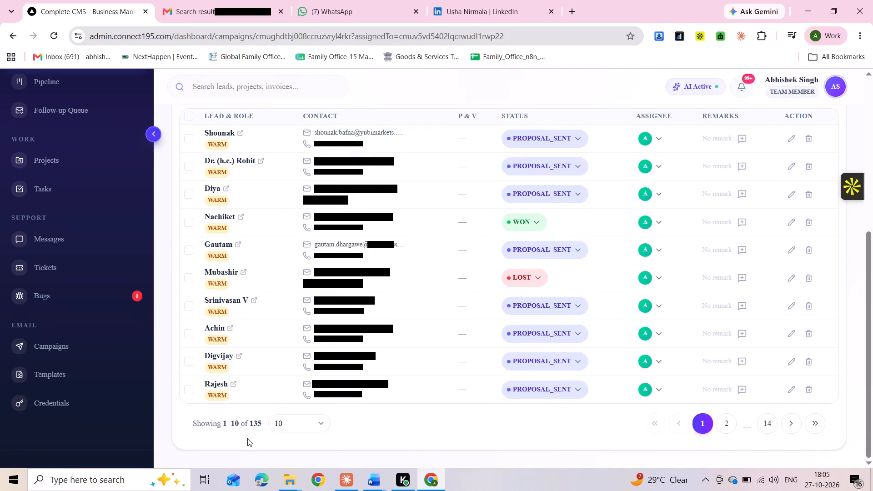
scroll(477, 201, "up", 1)
Narrow Aditi's leads to the New status and review the listed leads.
double_click(398, 140)
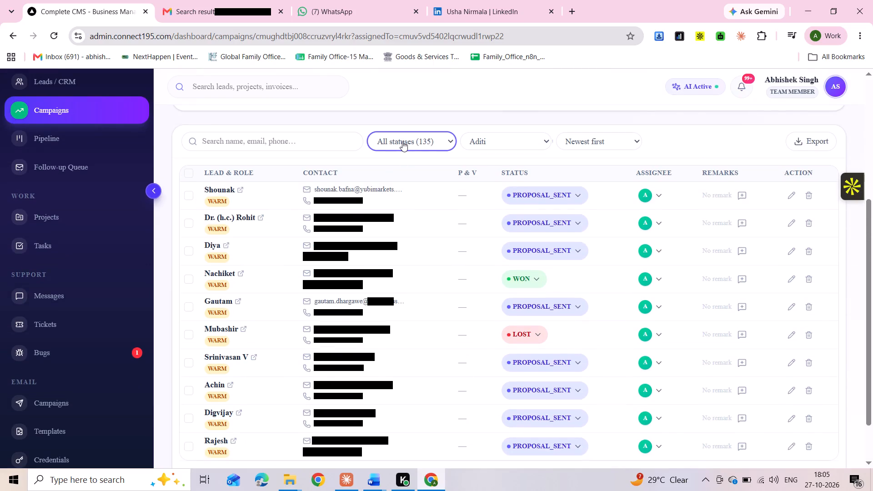
left_click(402, 141)
left_click(394, 174)
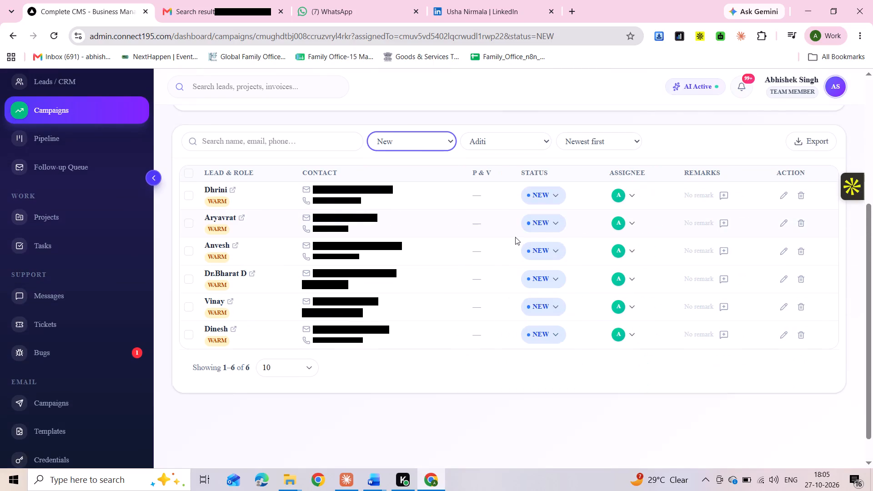
scroll(513, 261, "up", 1)
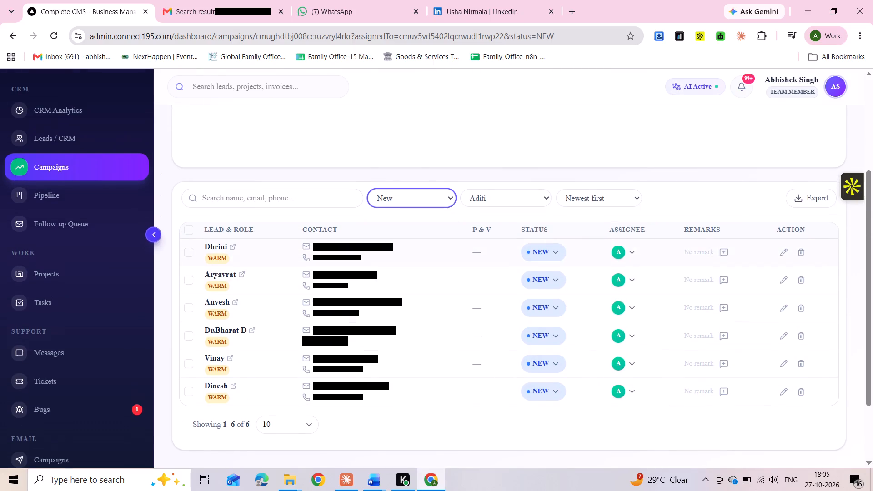
right_click_drag(707, 249, 600, 300)
scroll(707, 249, "up", 1)
right_click(600, 300)
right_click(600, 300)
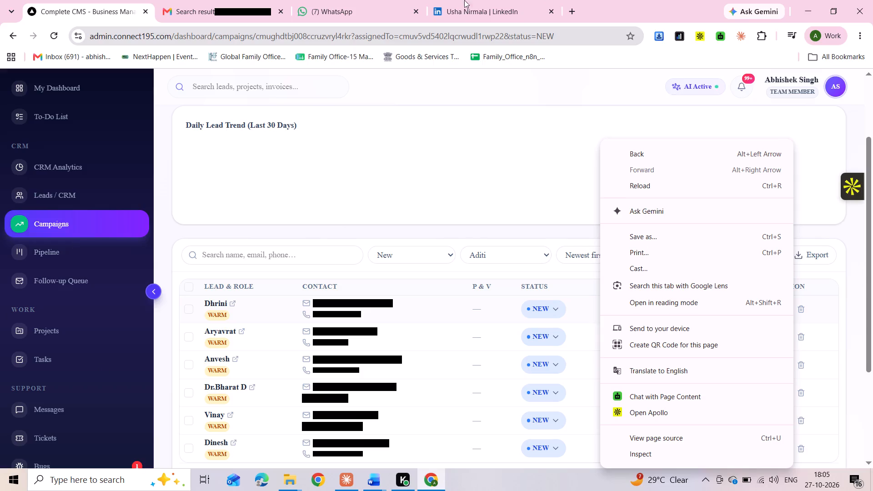
scroll(581, 219, "up", 4)
scroll(356, 227, "up", 1)
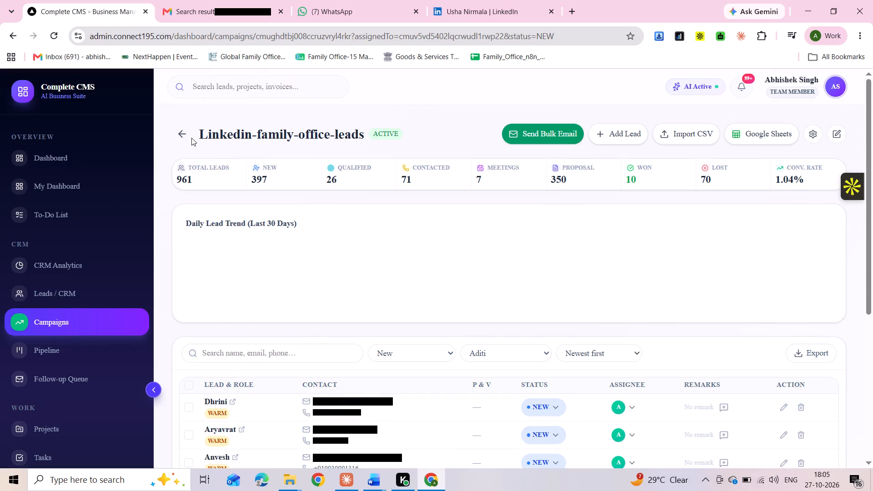
Return to the campaign list, reopen Linkedin-family-office-leads and filter its leads by assignee Shalini.
left_click(188, 134)
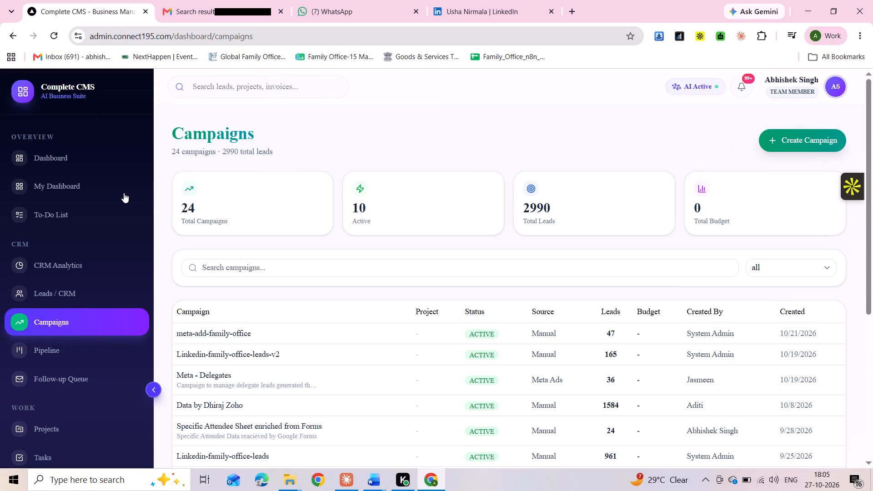
scroll(262, 409, "down", 3)
left_click(250, 288)
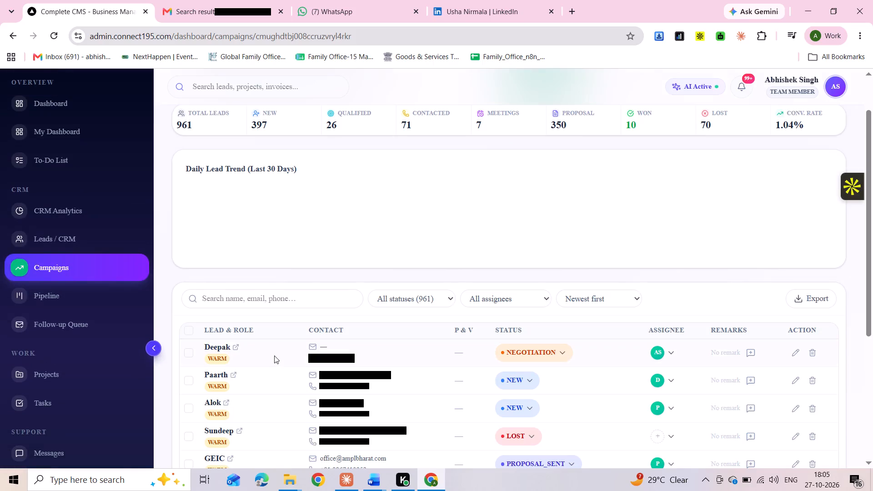
scroll(276, 357, "down", 3)
scroll(442, 269, "up", 2)
left_click(498, 240)
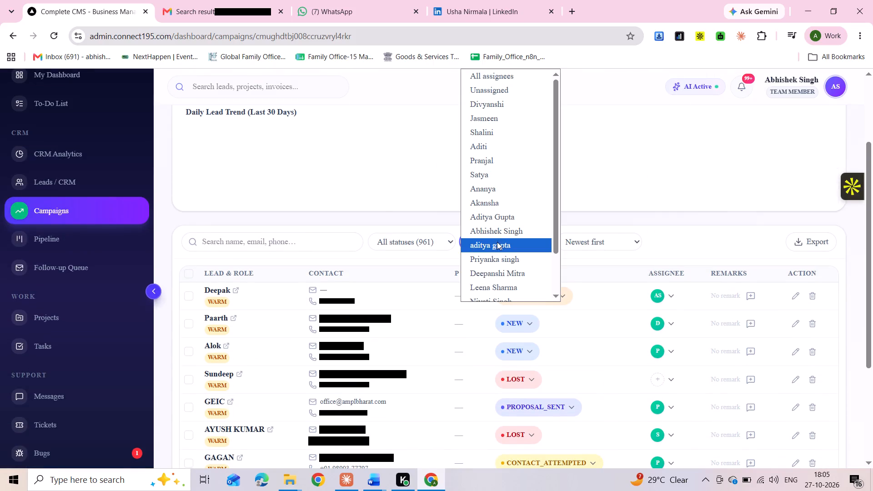
left_click(481, 127)
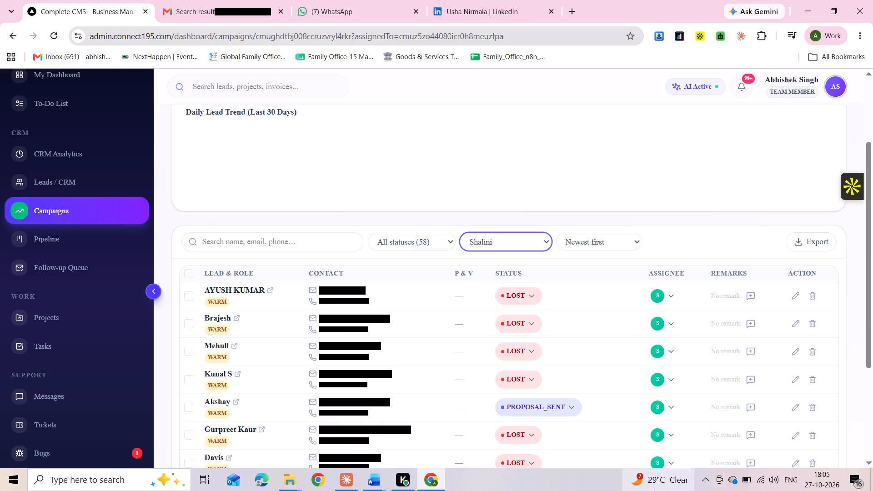
Reassign the NEW lead listed directly below Niharika on page 5 of Shalini's leads to Aditi.
scroll(515, 356, "down", 5)
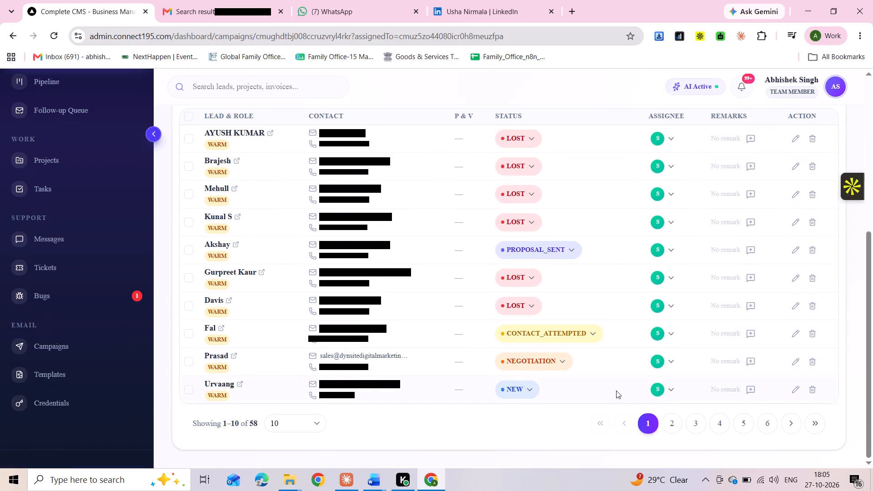
left_click(751, 428)
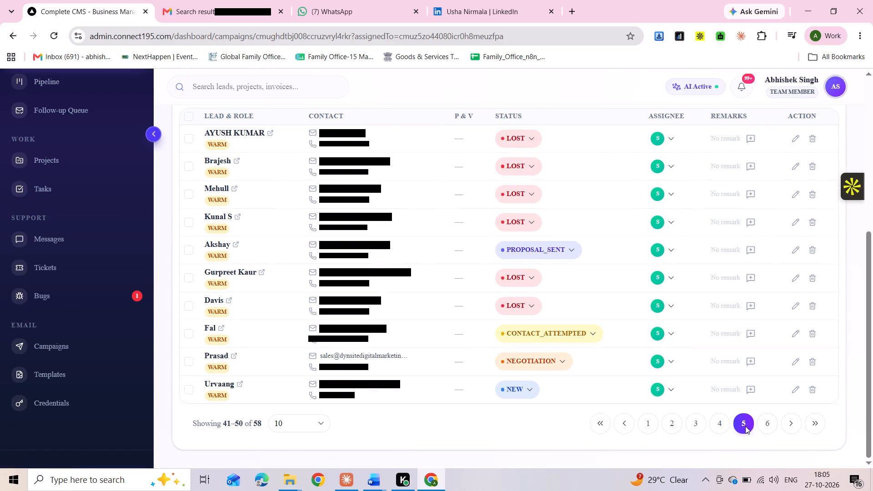
left_click(653, 311)
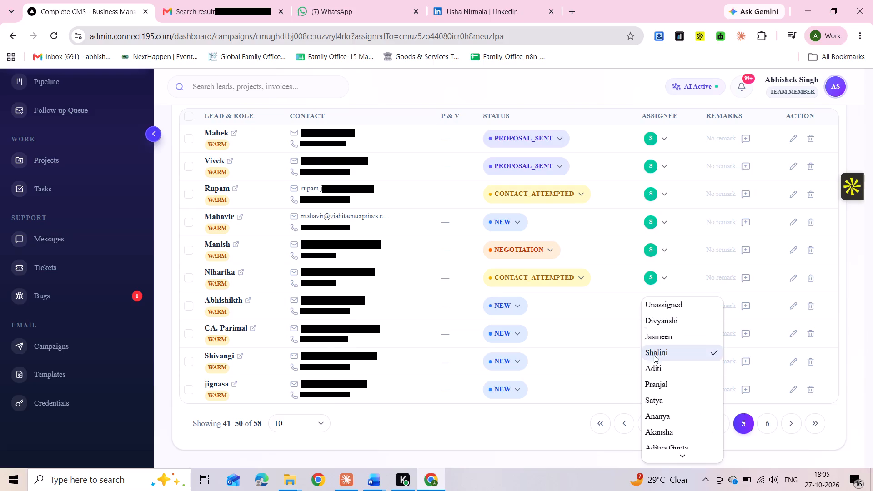
left_click(660, 368)
Reassign every NEW-status lead on page 6 of Shalini's list to Aditi, leaving out the LOST leads.
left_click(768, 423)
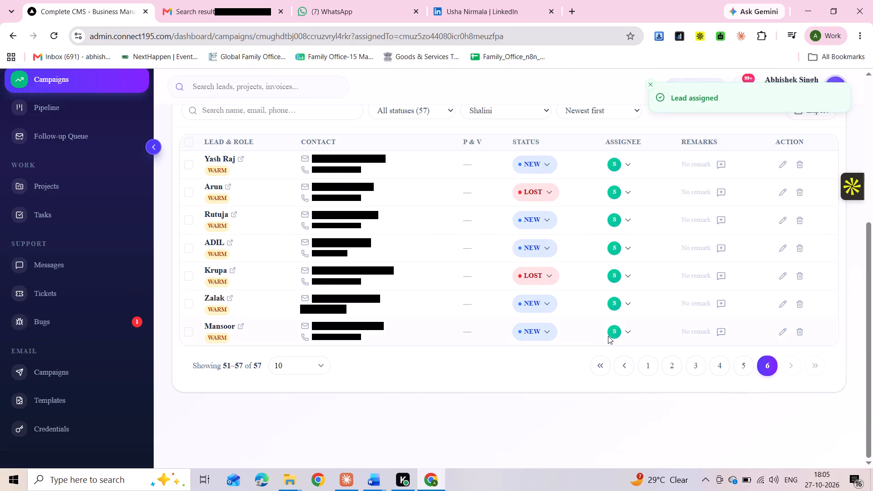
left_click(618, 336)
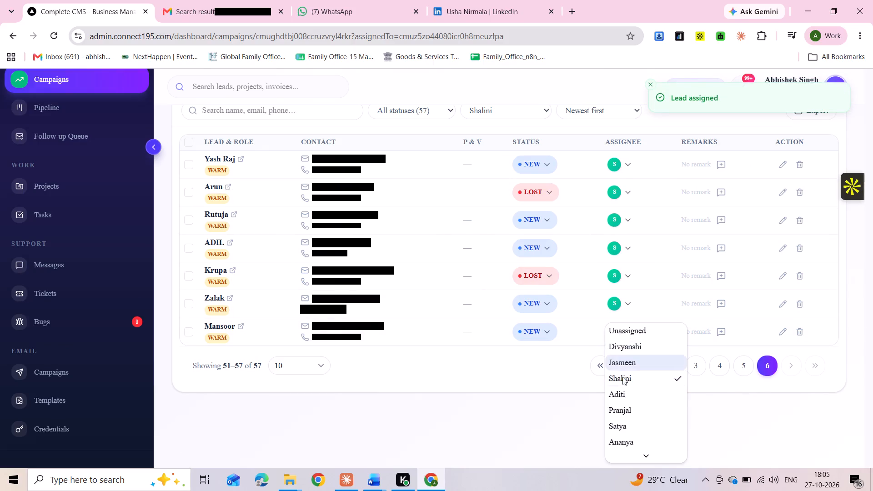
double_click(623, 395)
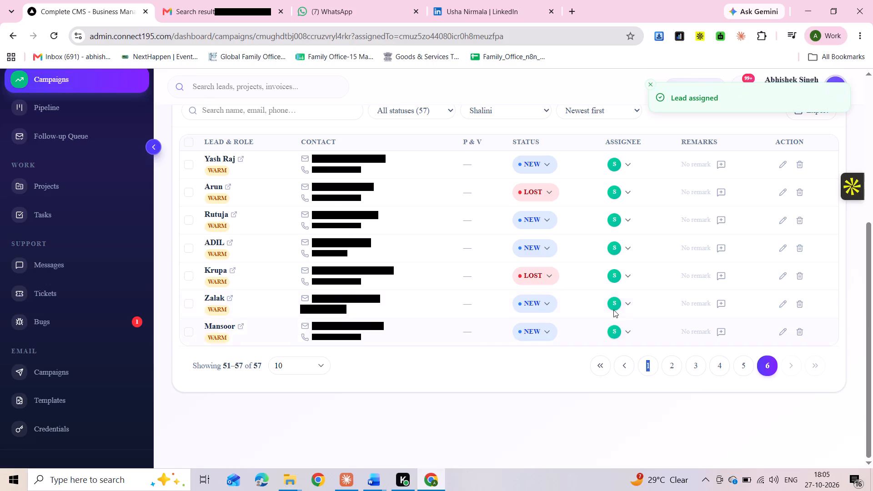
left_click(613, 251)
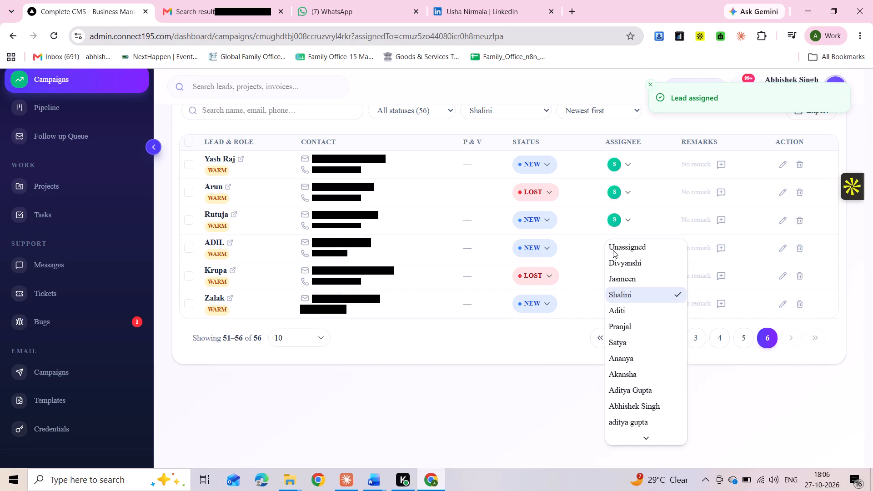
left_click(622, 313)
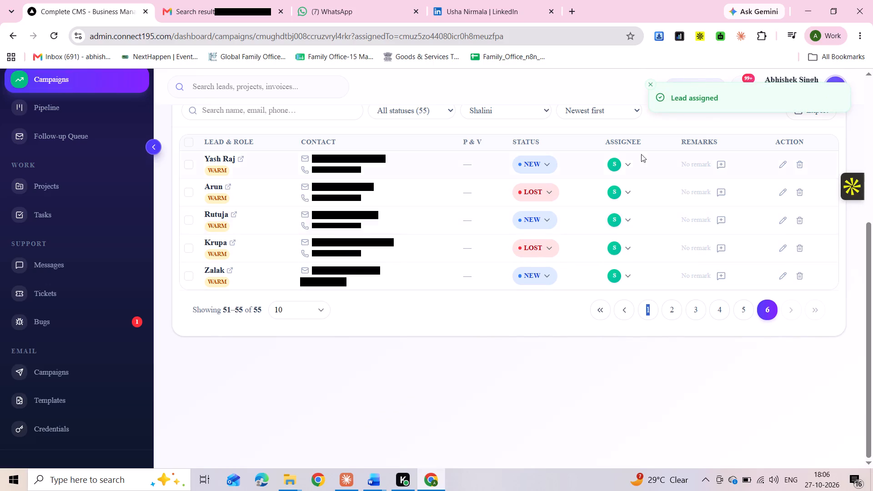
left_click(629, 161)
left_click(627, 226)
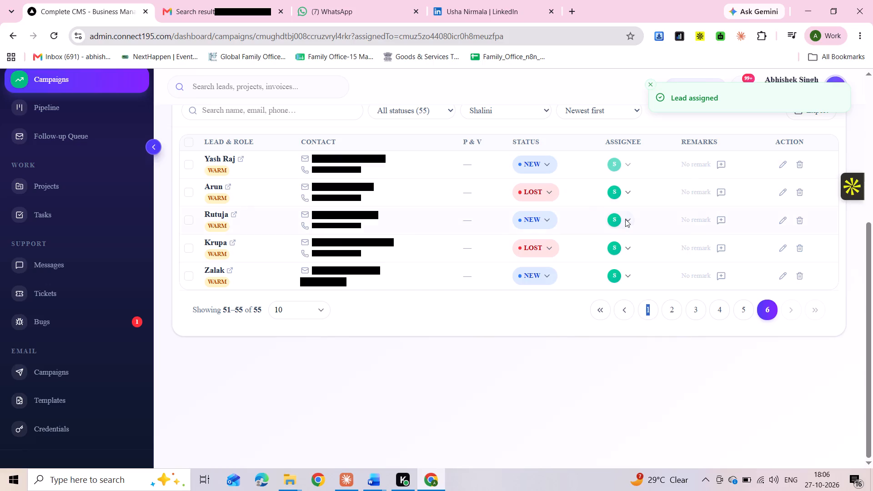
left_click(620, 192)
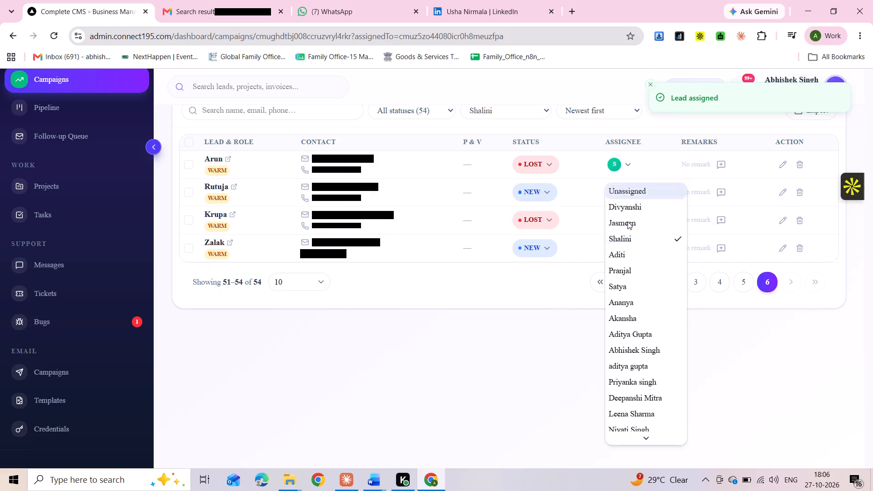
left_click(630, 258)
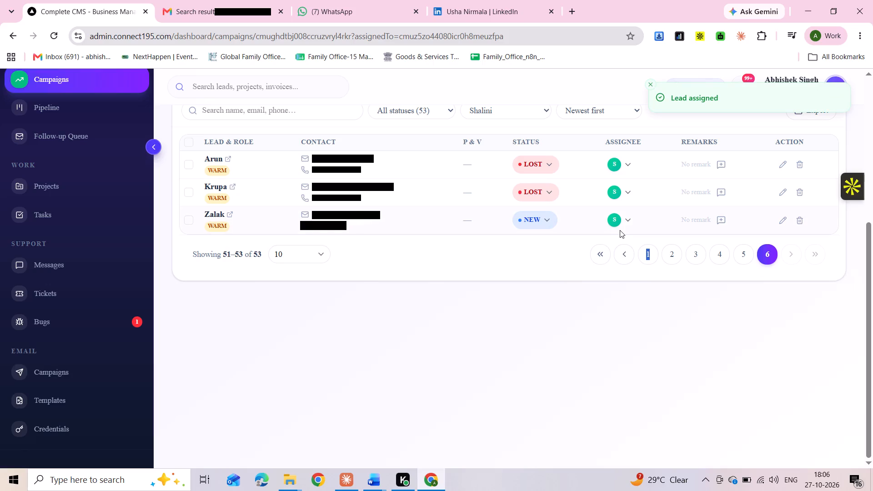
left_click(621, 221)
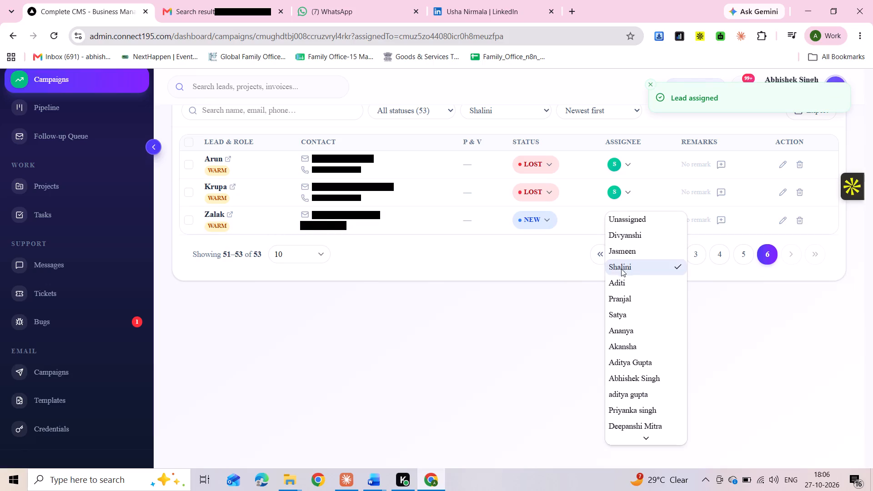
left_click(624, 280)
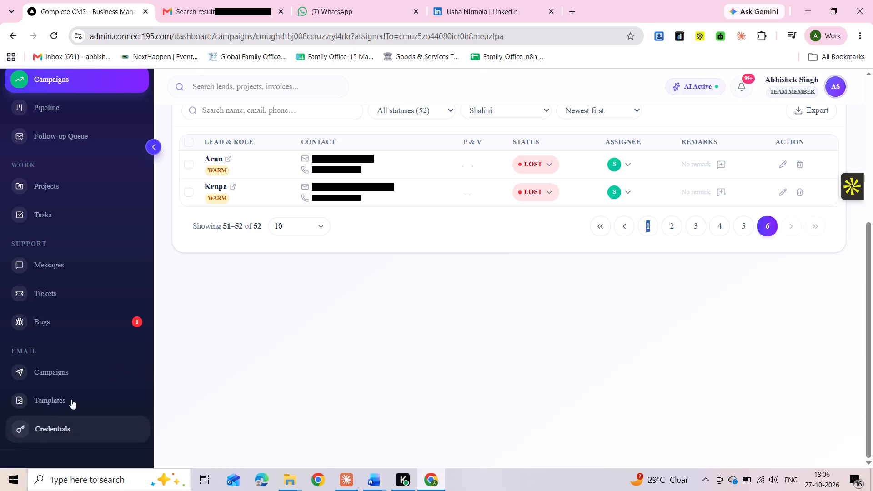
Go back to page 5 of Shalini's leads and reassign the NEW lead Mahavir to Aditi.
scroll(139, 353, "up", 2)
scroll(196, 210, "up", 2)
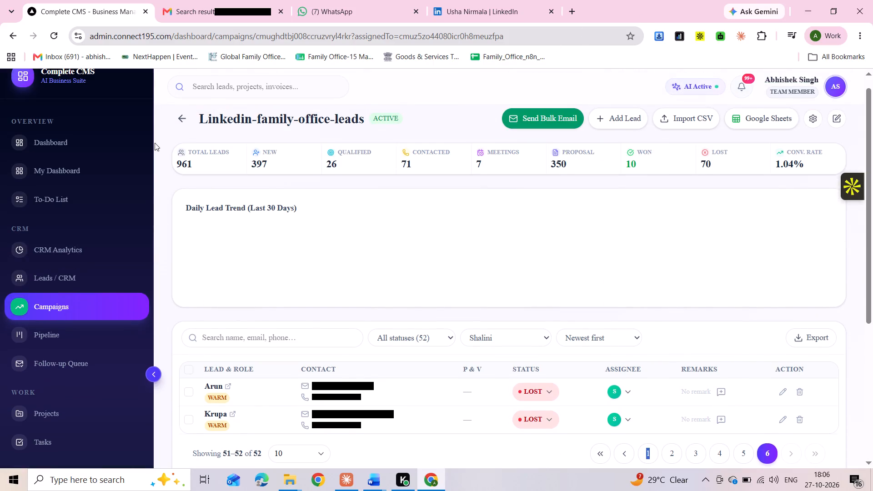
scroll(225, 217, "down", 3)
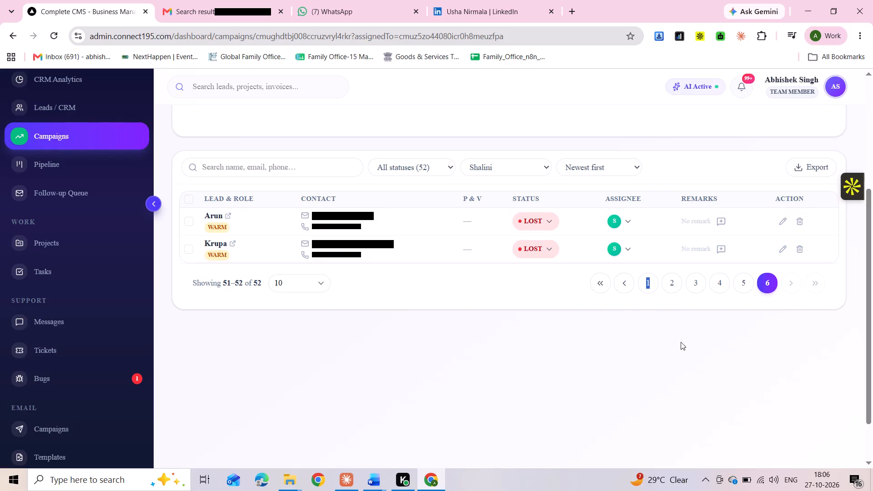
left_click(737, 287)
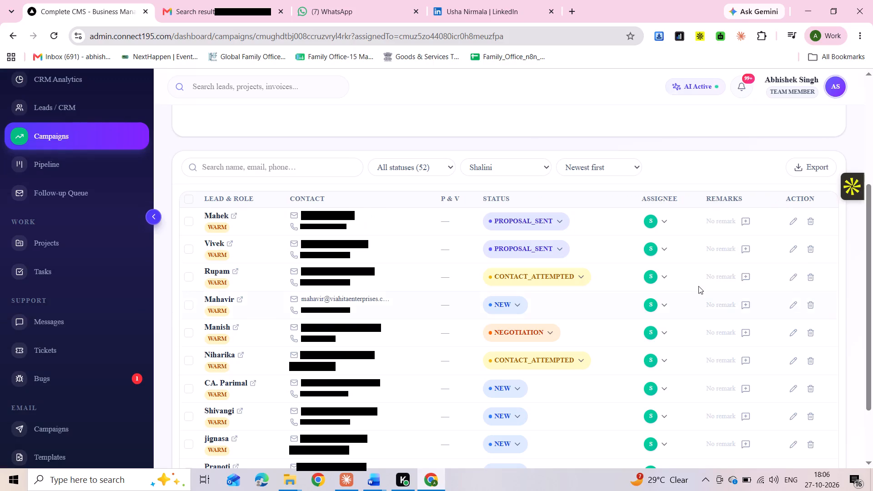
left_click(658, 305)
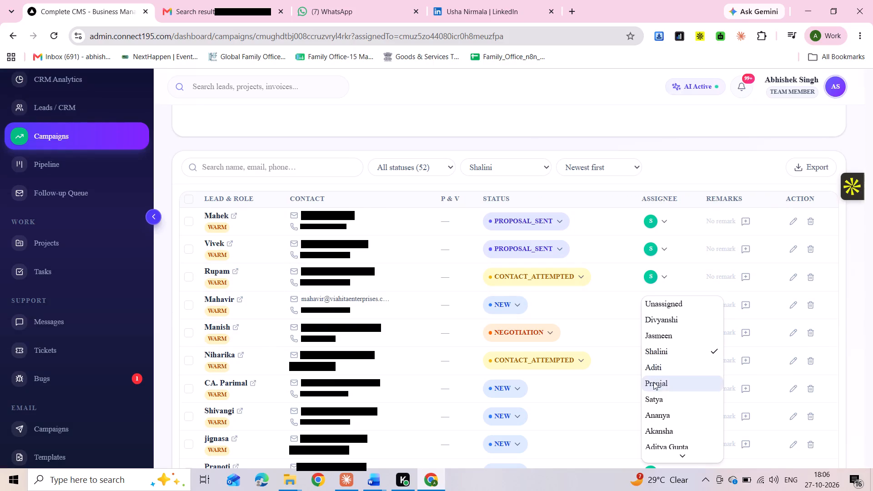
left_click(658, 370)
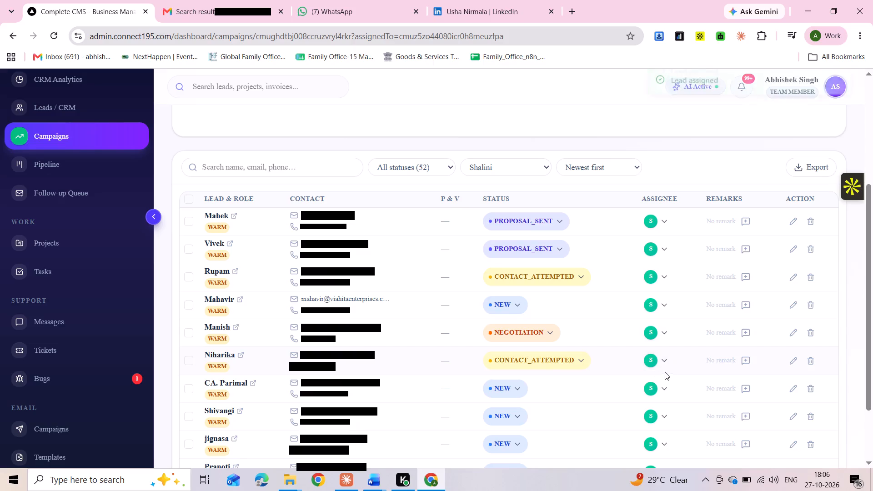
Reassign the NEW lead jignasa on page 5 from Shalini to Aditi.
scroll(664, 356, "down", 1)
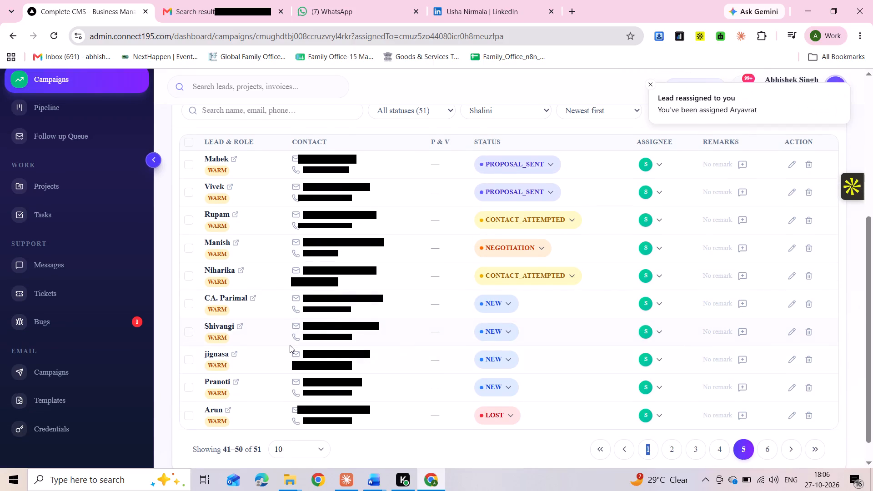
left_click(655, 361)
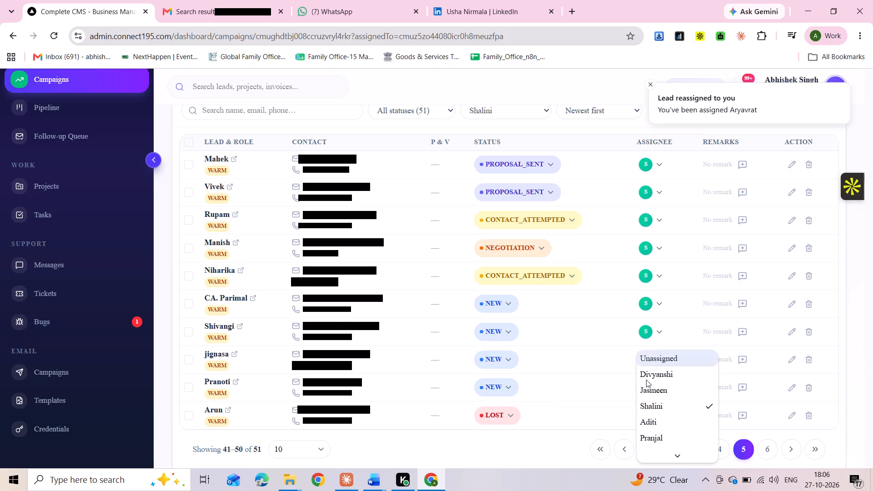
left_click(648, 422)
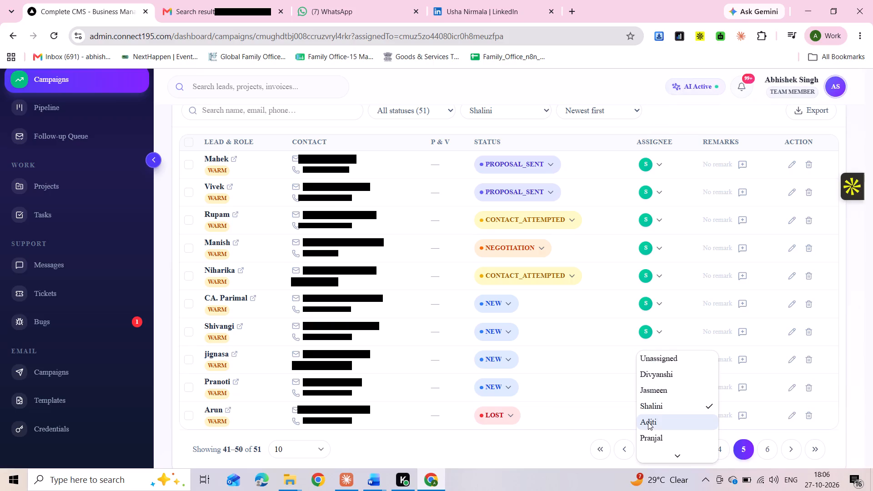
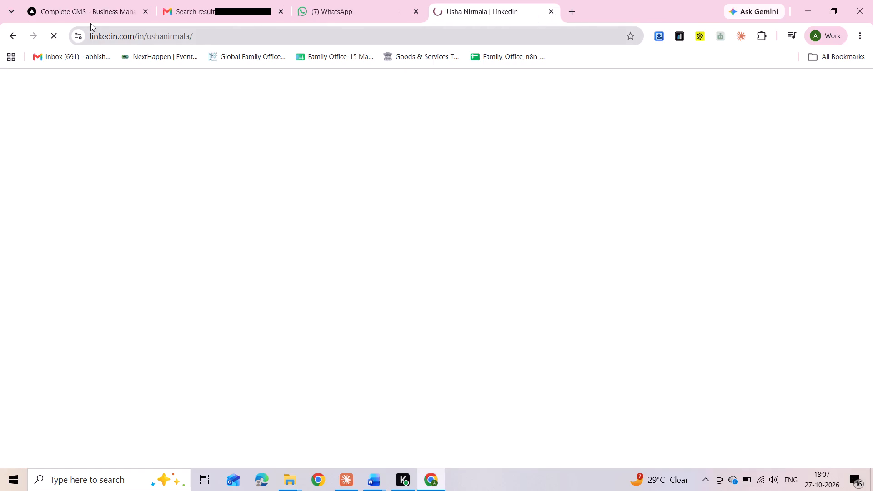
Switch back to the CRM, go to page 3 of the campaigns list and open the HBF Queries campaign's leads.
left_click(63, 5)
scroll(50, 342, "down", 3)
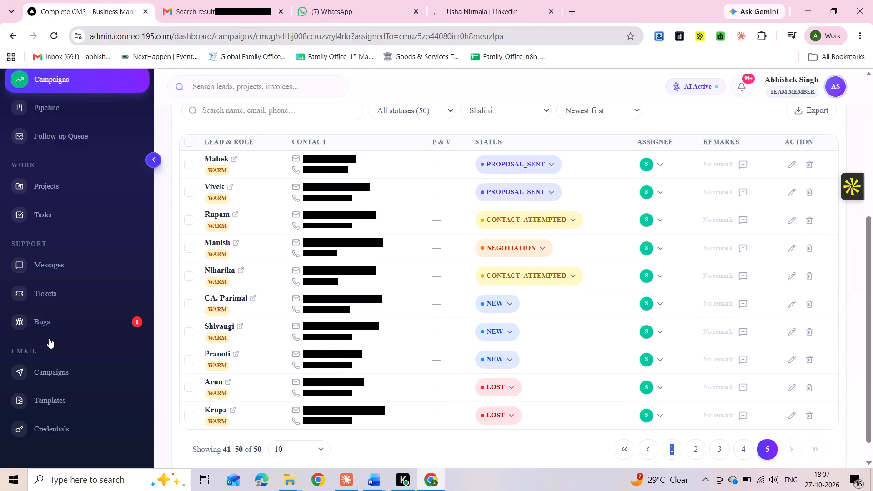
scroll(46, 365, "up", 3)
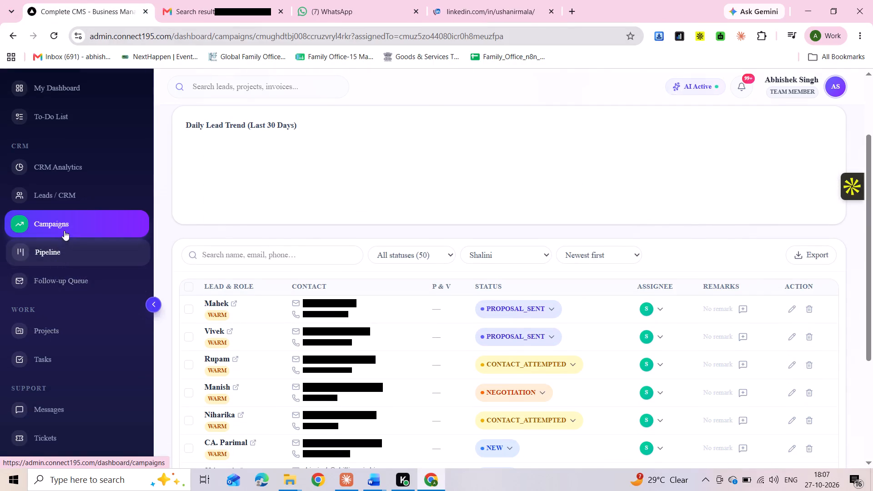
left_click(73, 222)
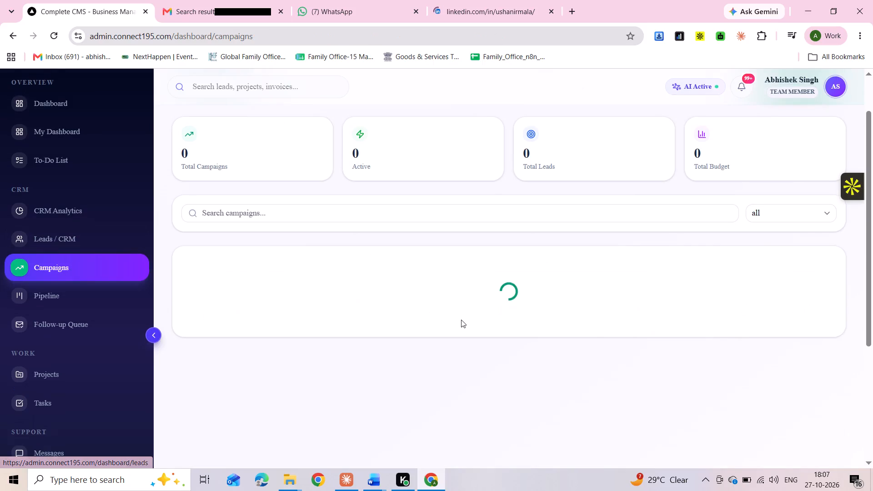
scroll(510, 346, "down", 3)
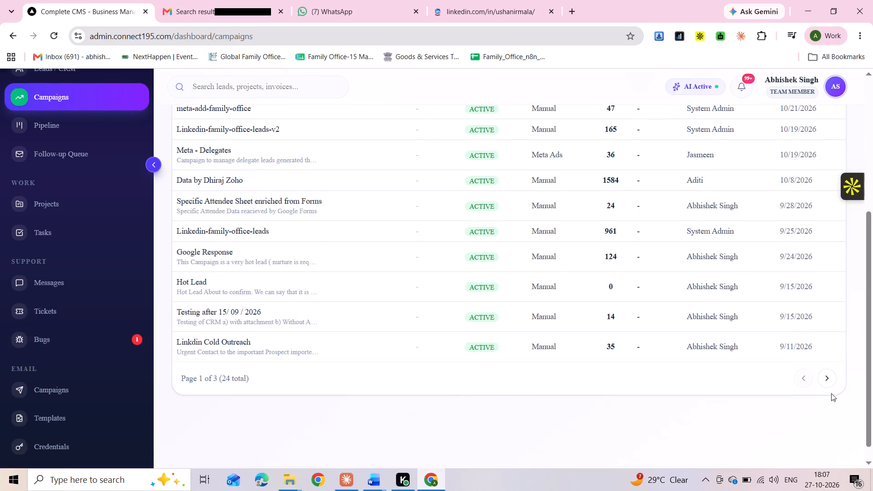
left_click(828, 380)
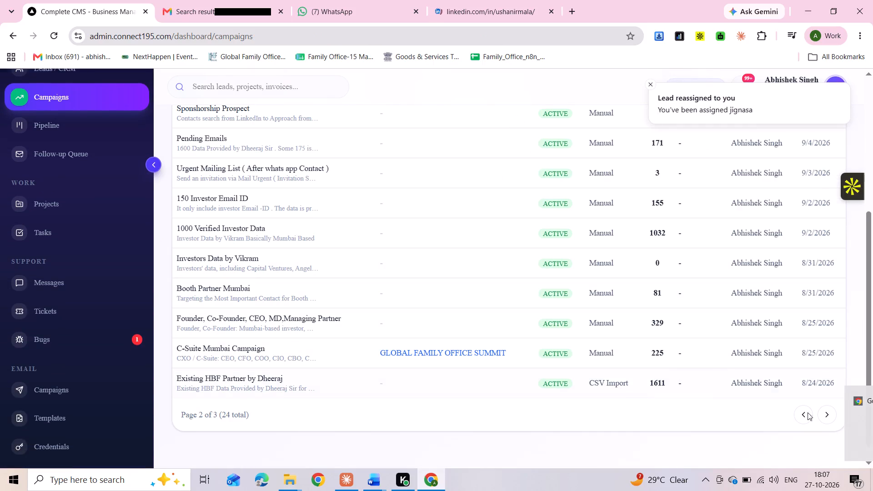
left_click(846, 397)
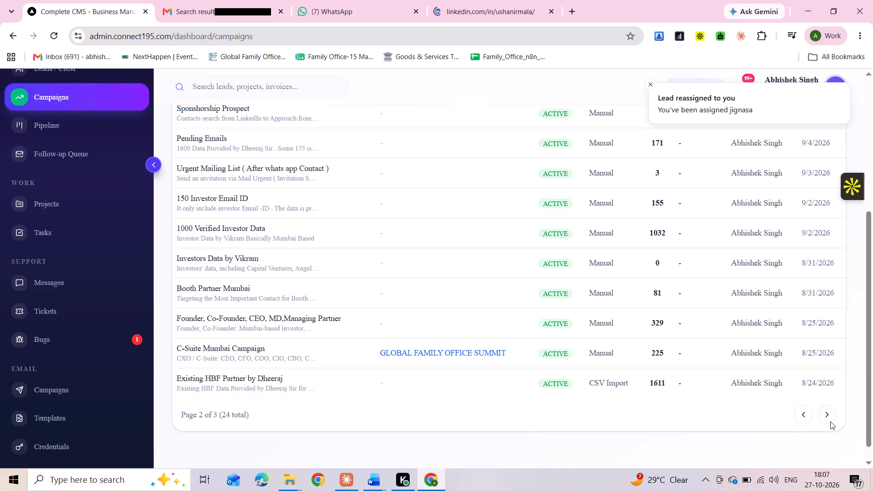
left_click(825, 417)
scroll(297, 285, "up", 3)
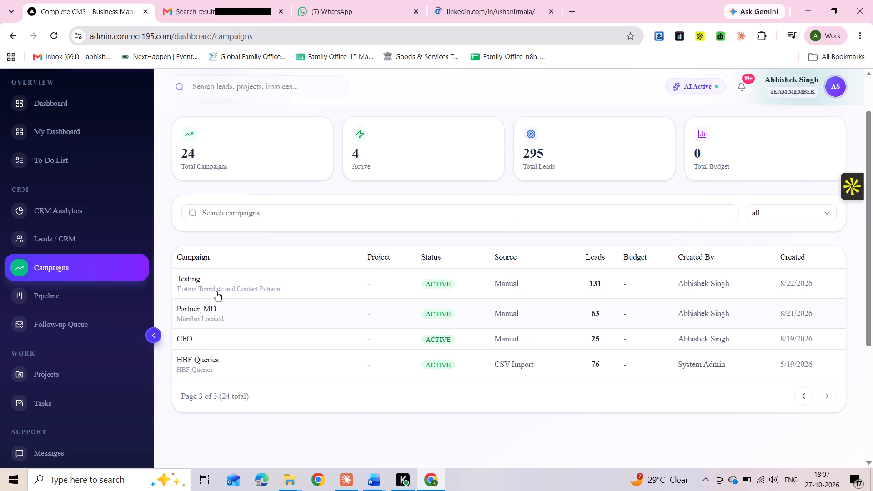
left_click(211, 361)
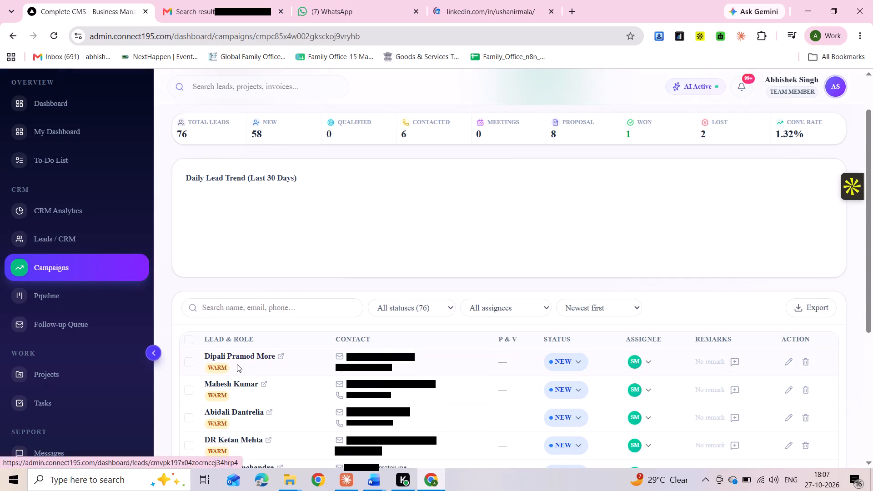
scroll(237, 364, "down", 2)
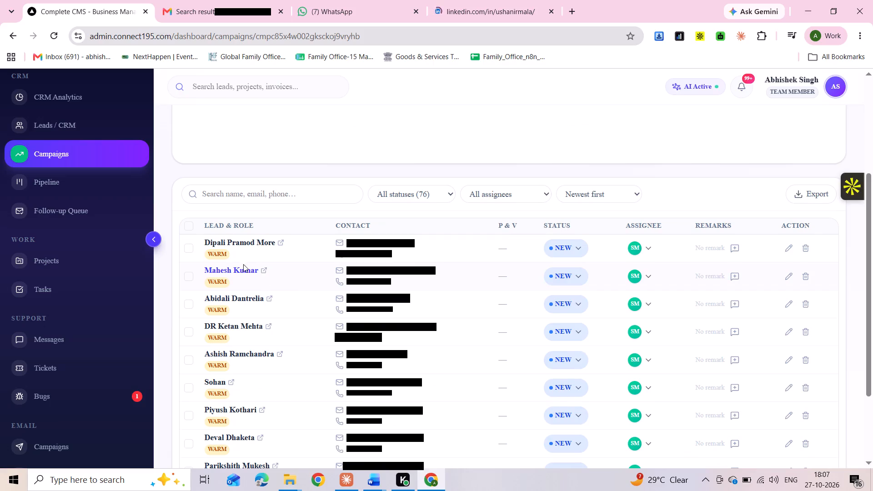
Open the lead Dipali at the top of the HBF Queries leads, copy the contact email address and switch to Gmail.
left_click(236, 246)
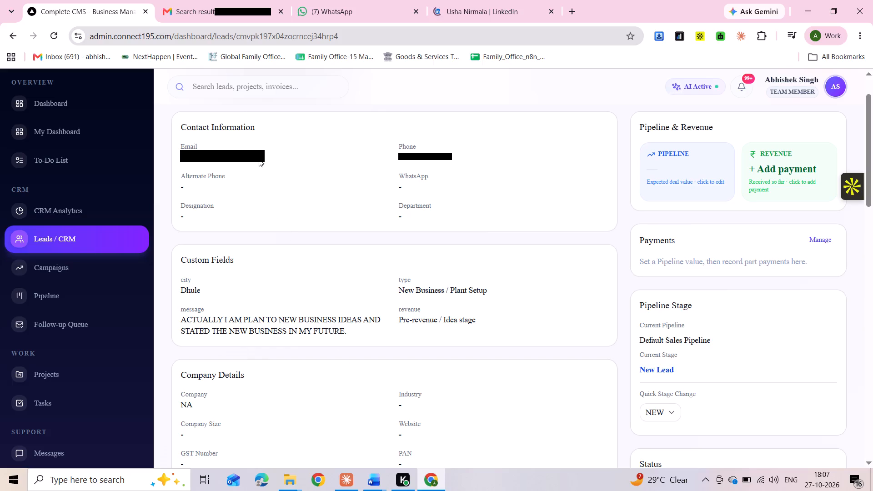
left_click_drag(262, 160, 169, 162)
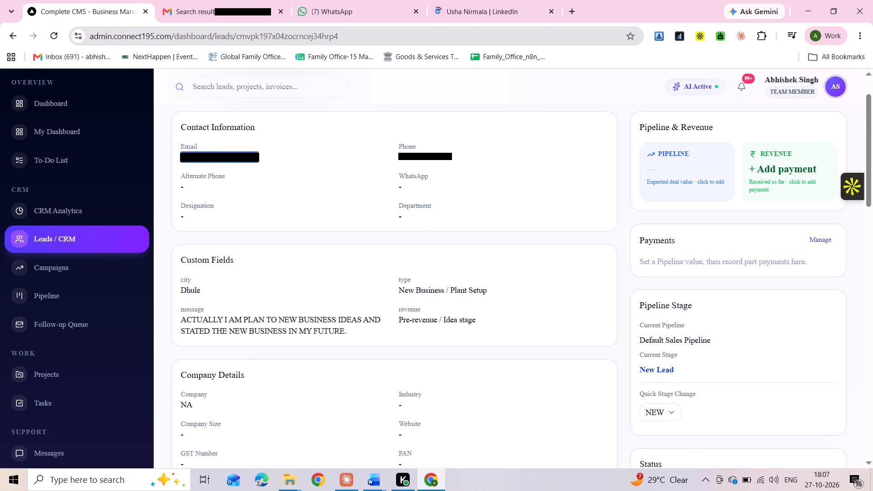
right_click(216, 154)
left_click(234, 170)
left_click(211, 11)
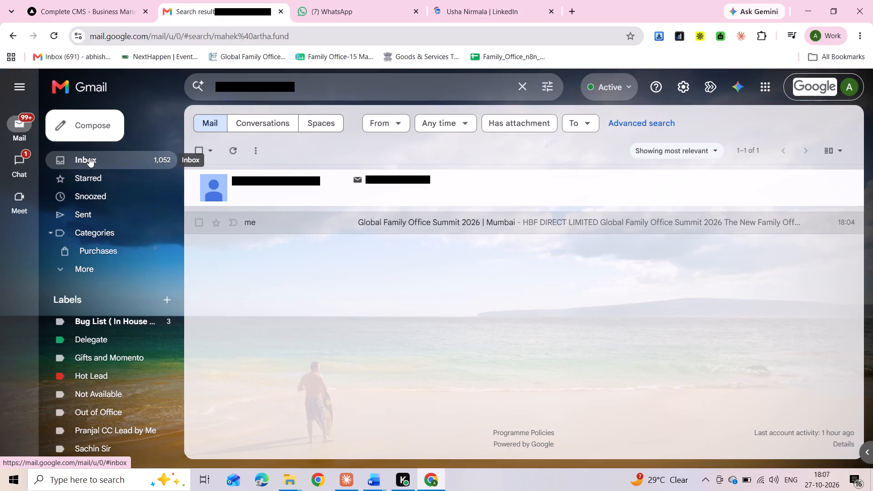
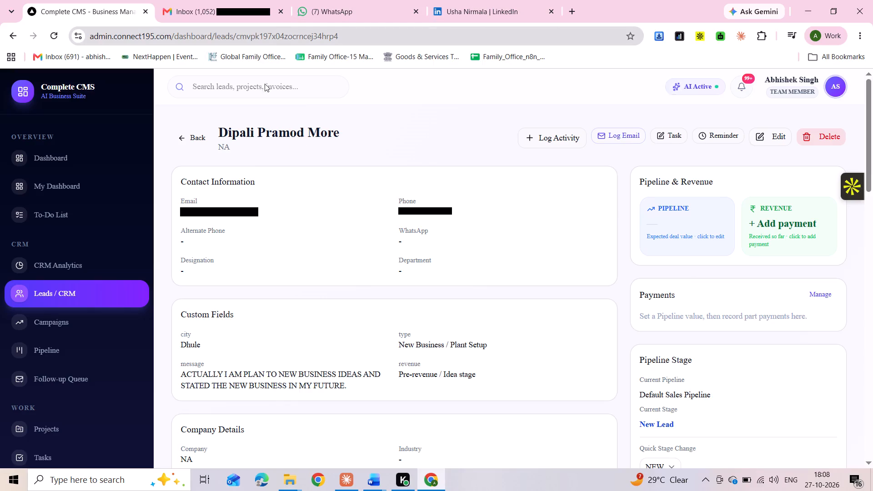
Copy the lead's full name from the heading of the open lead record for the Dhule new business enquiry.
left_click_drag(344, 136, 225, 128)
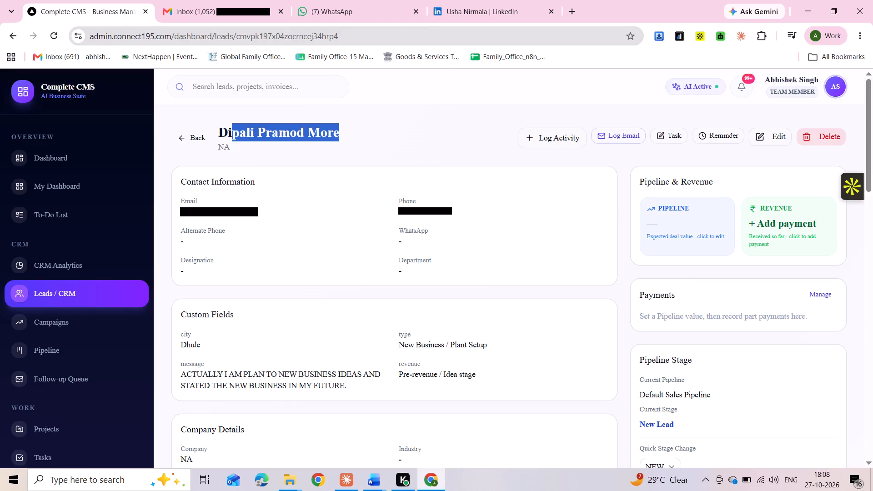
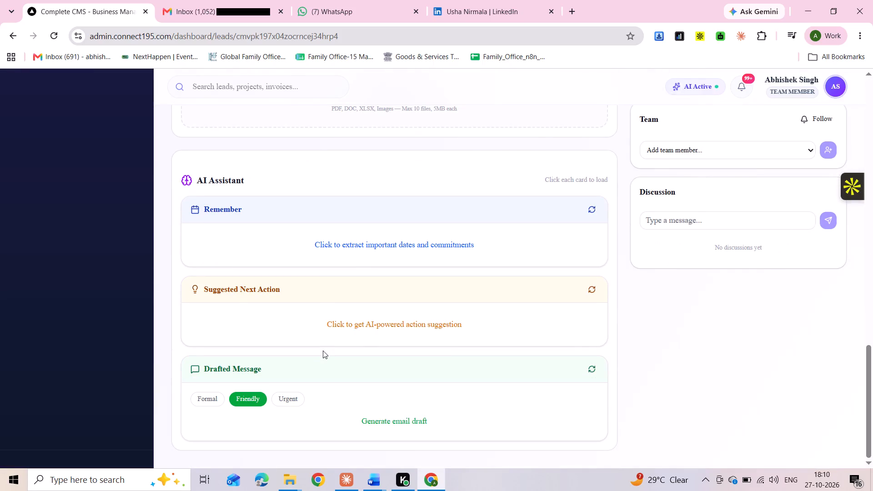
Change the pipeline stage of the open Dhule plant-setup lead to Proposal Sent.
scroll(323, 351, "down", 4)
scroll(323, 351, "up", 16)
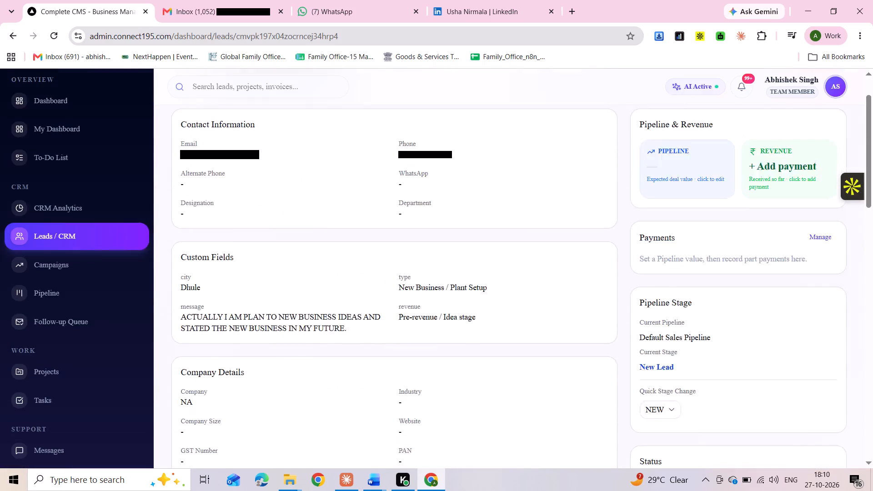
scroll(486, 353, "down", 2)
left_click(665, 316)
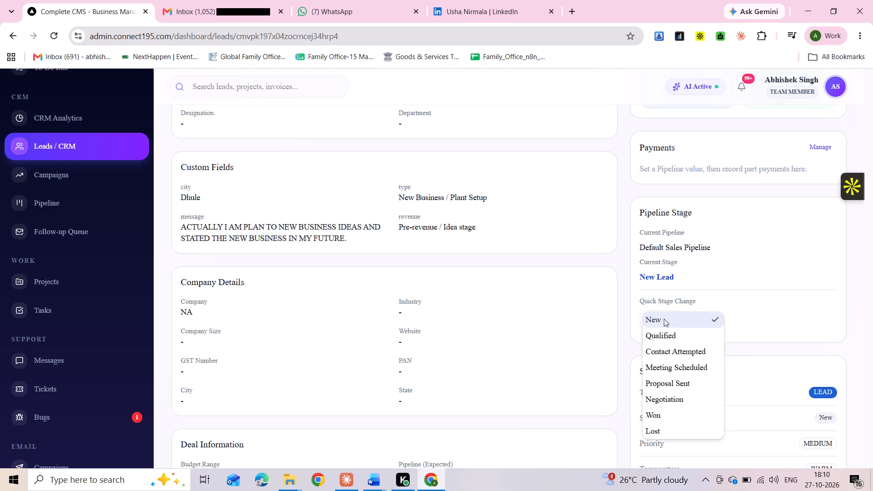
left_click(662, 386)
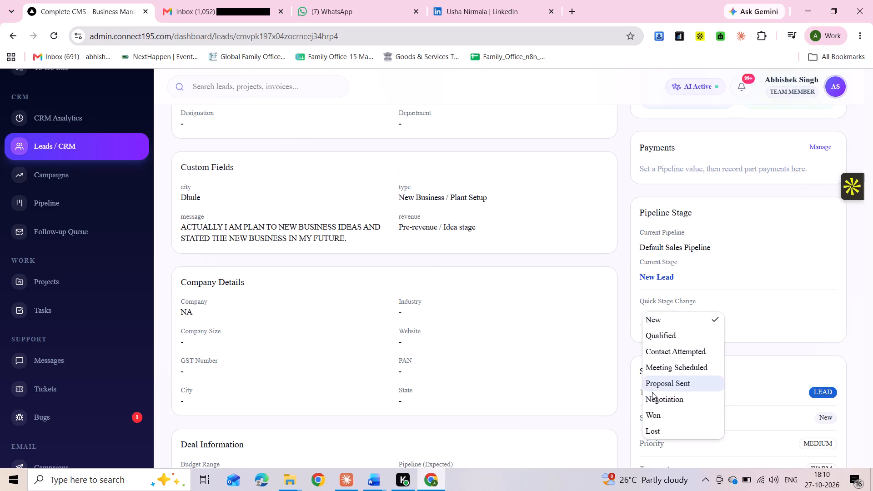
Go back to the HBF Queries campaign's leads list and reopen the first lead's details to review its record.
scroll(615, 411, "up", 10)
left_click(194, 139)
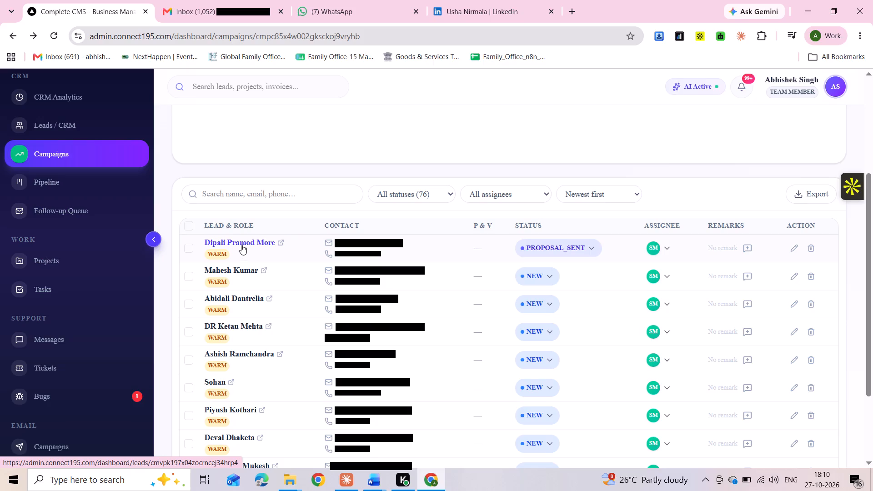
left_click(241, 245)
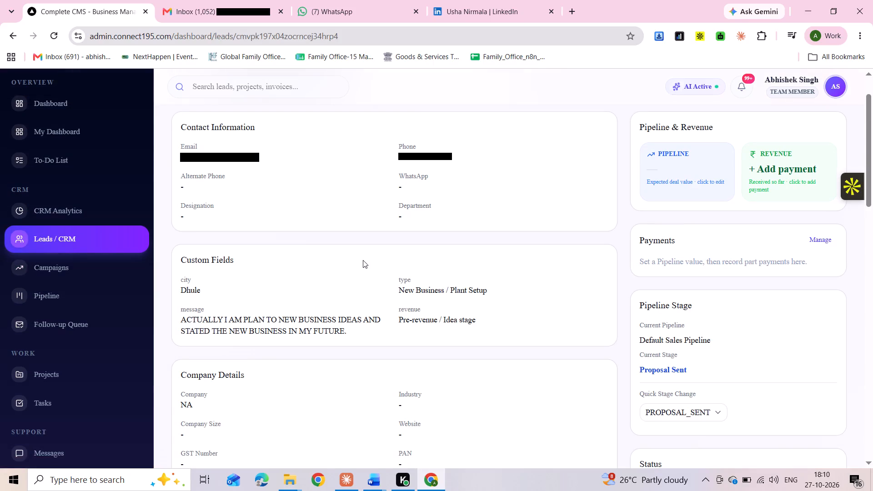
scroll(328, 282, "up", 1)
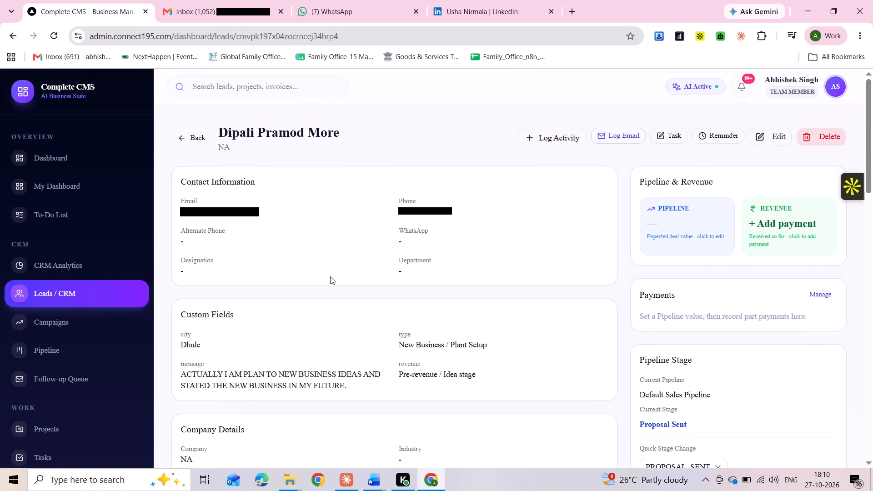
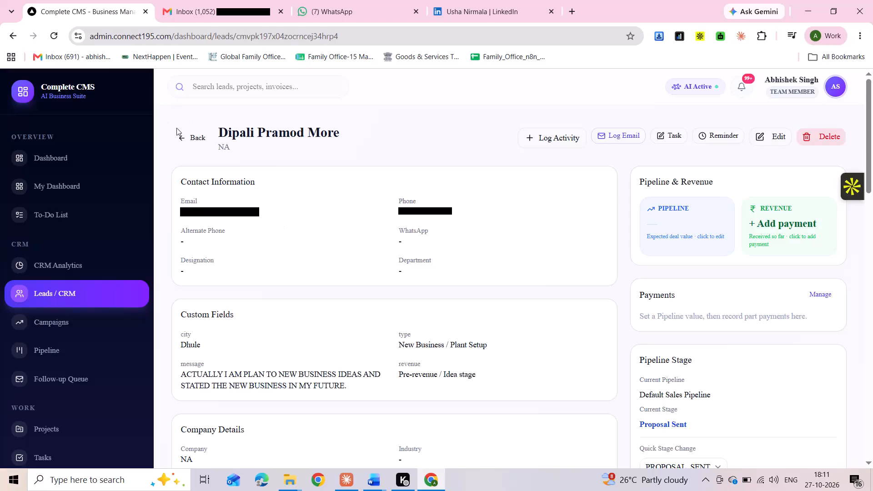
Return to the HBF Queries campaign's leads list and open the second lead, from SPECTRUM GROUP, to review its details and current stage.
left_click(185, 140)
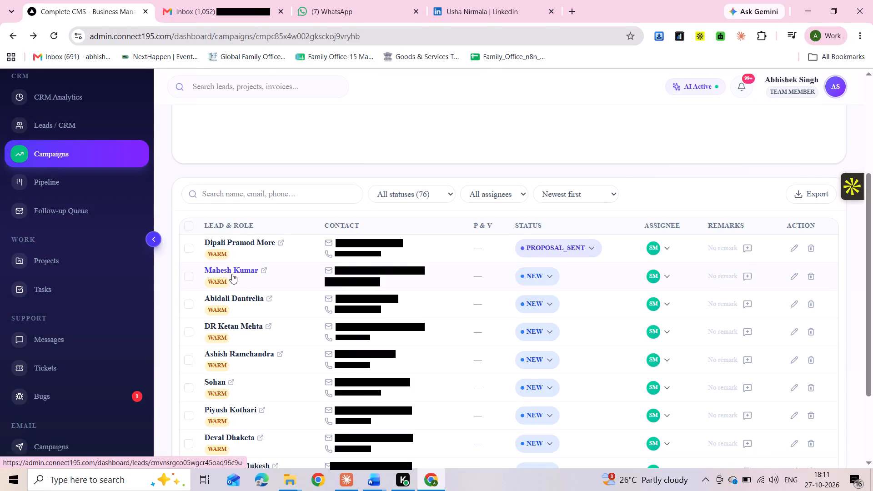
left_click(232, 274)
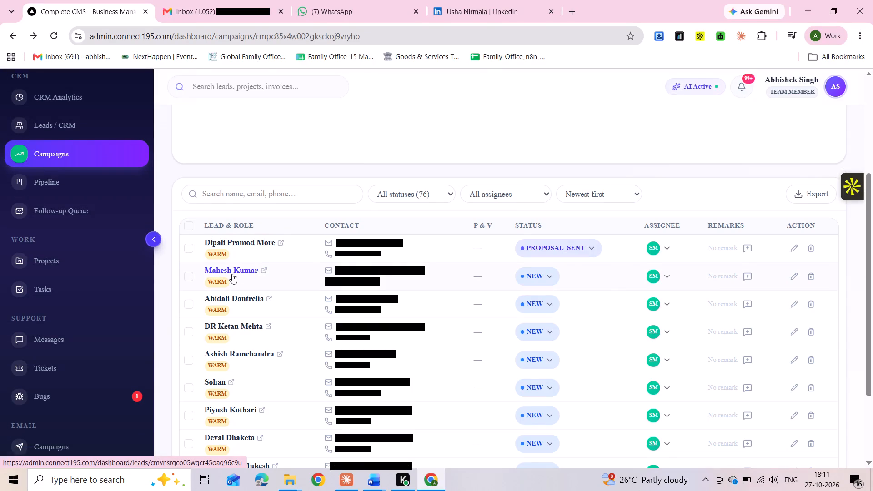
left_click(234, 272)
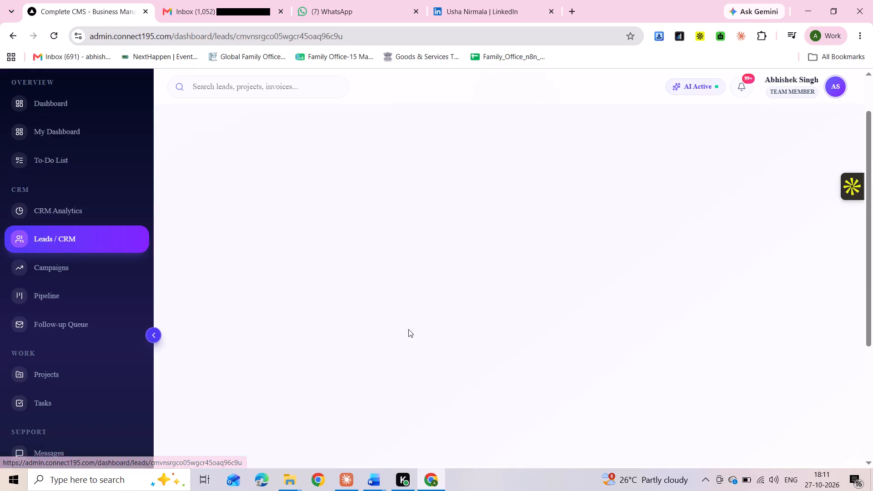
scroll(539, 309, "up", 2)
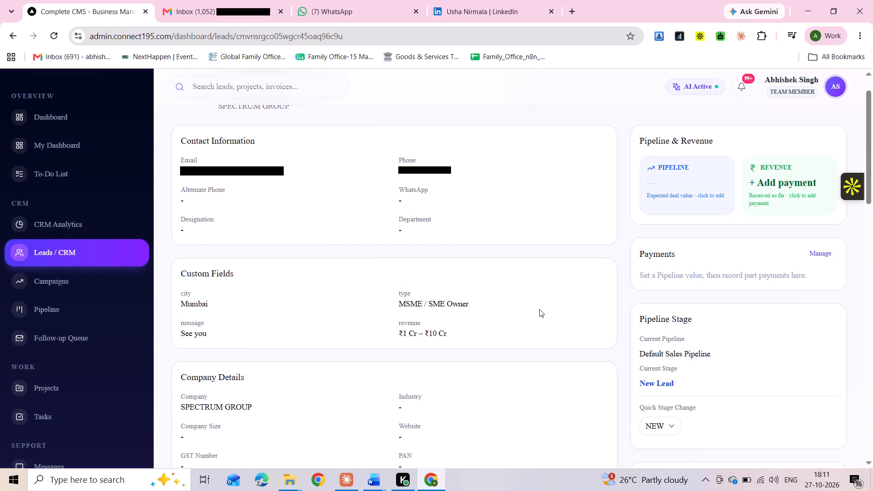
scroll(544, 316, "down", 3)
scroll(585, 326, "up", 4)
Go back to the campaign's leads list and check the second lead's assignee without changing it.
left_click(189, 138)
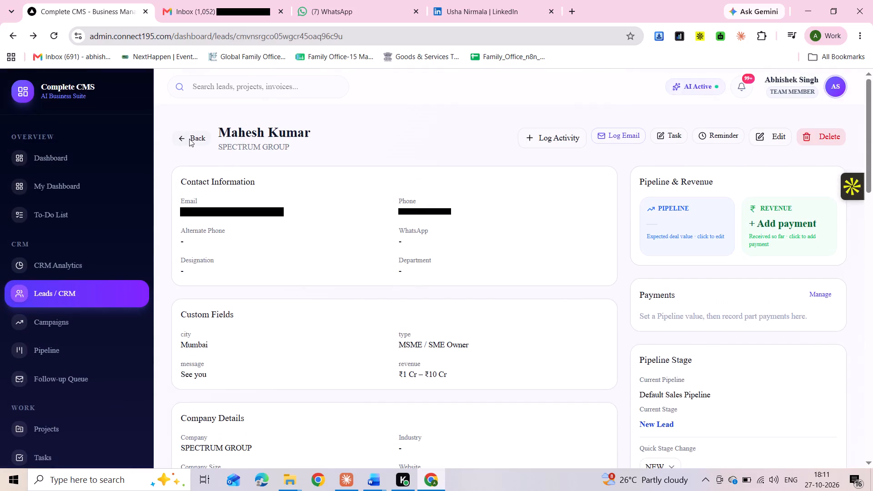
scroll(475, 317, "up", 6)
scroll(477, 312, "down", 3)
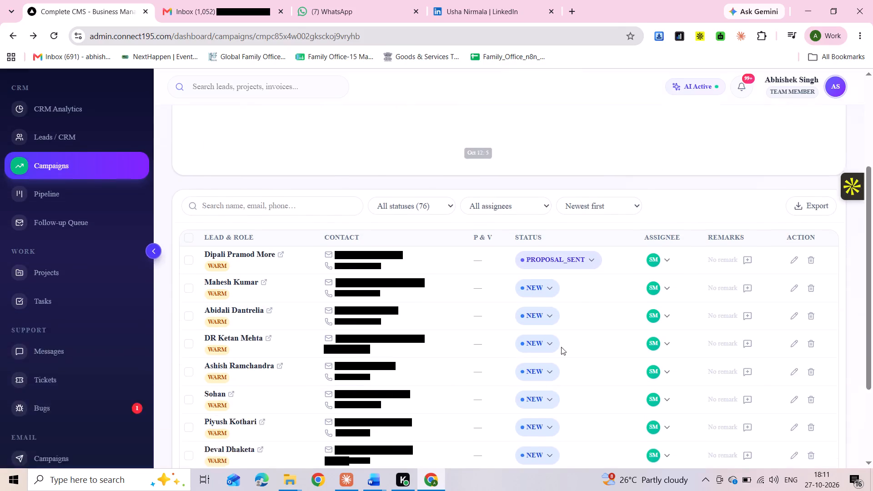
left_click(665, 275)
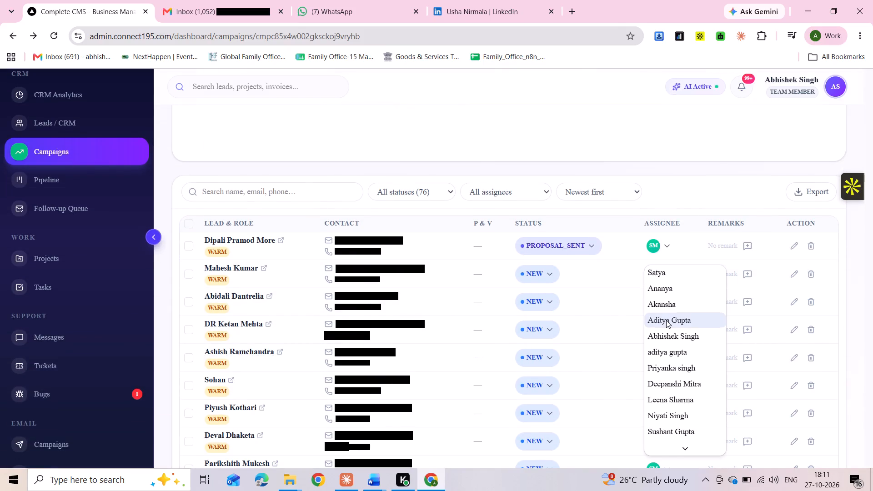
scroll(666, 320, "down", 3)
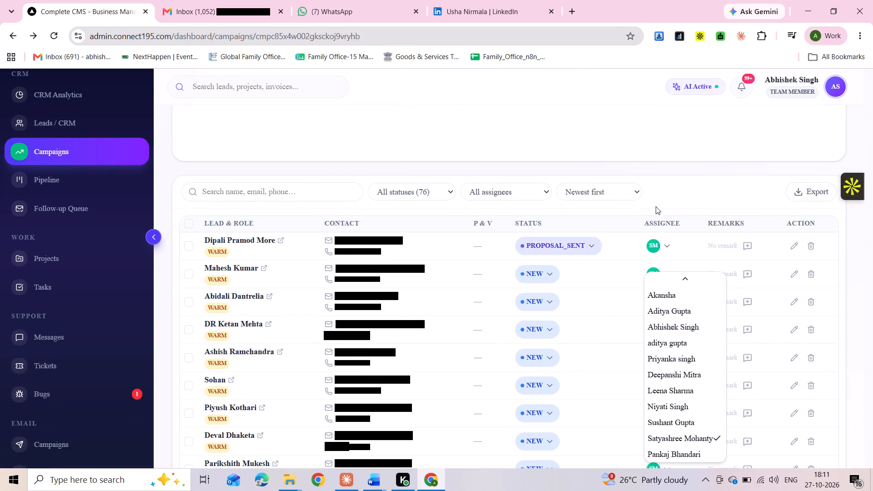
left_click(689, 187)
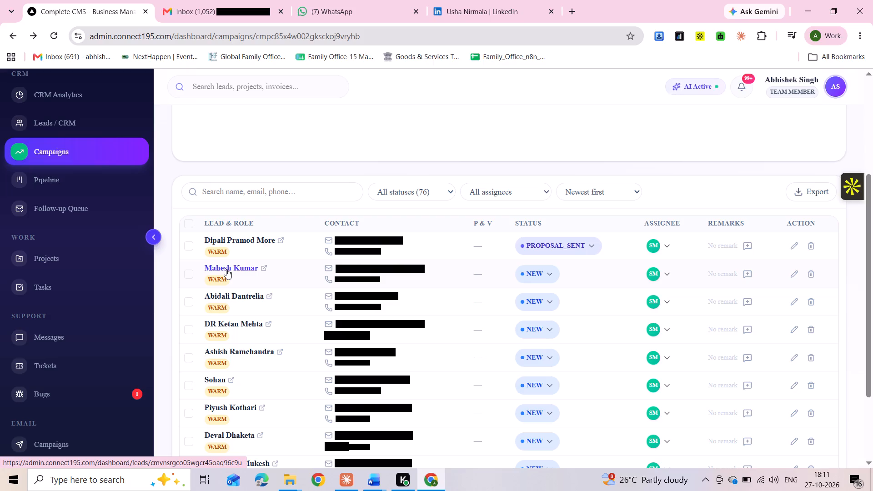
Look through the remaining leads on the first page of the campaign's leads list.
scroll(409, 439, "down", 3)
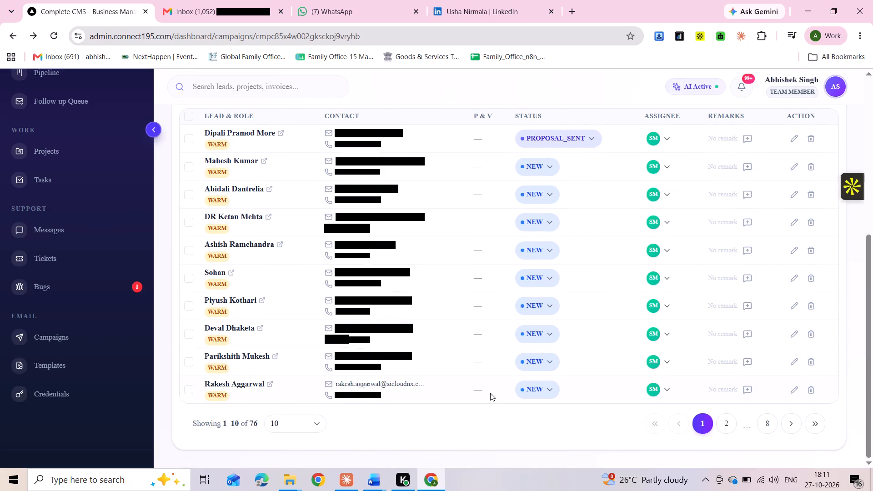
Reopen the second lead, from SPECTRUM GROUP, and review its custom fields, company details, deal information, status and activity timeline.
scroll(483, 393, "up", 1)
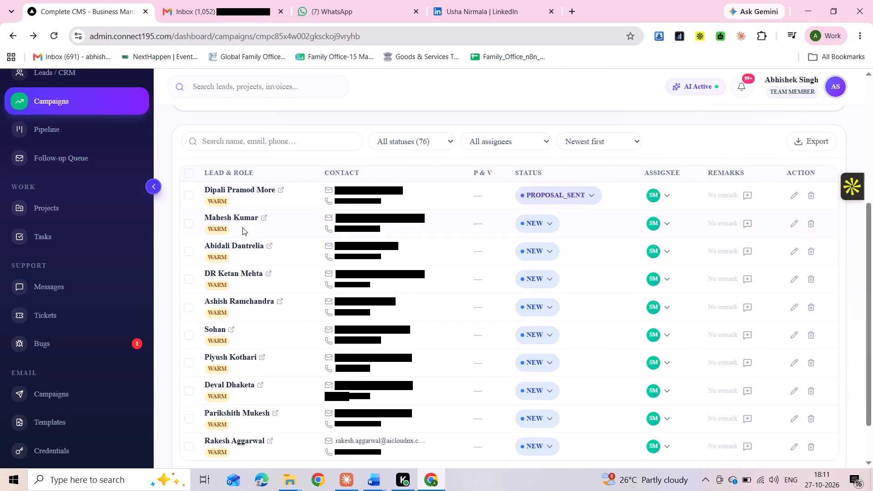
left_click(234, 222)
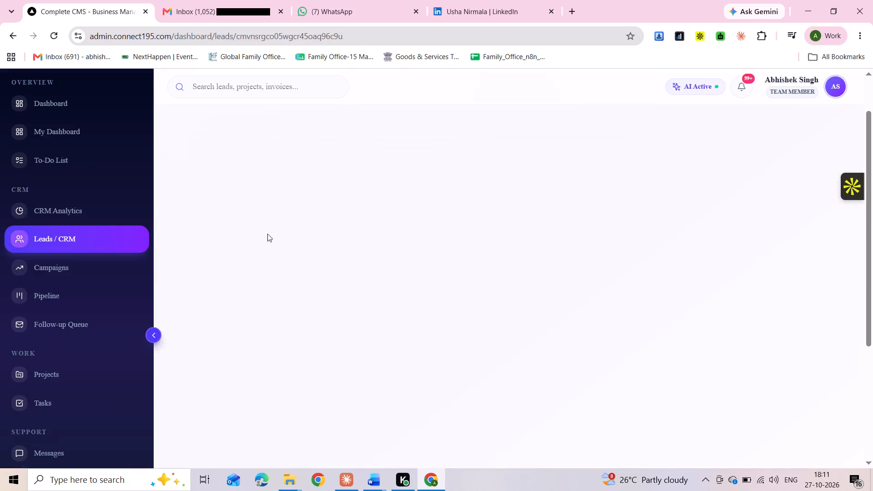
scroll(344, 292, "down", 2)
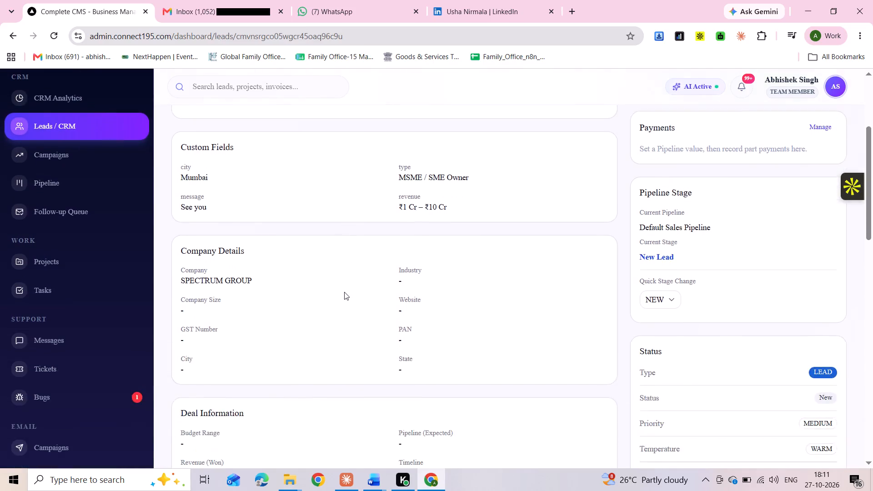
scroll(344, 292, "down", 3)
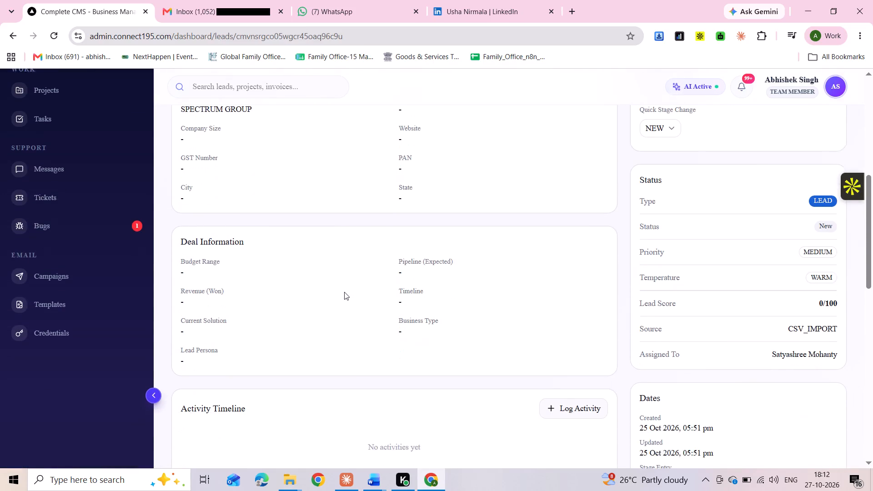
scroll(344, 292, "down", 2)
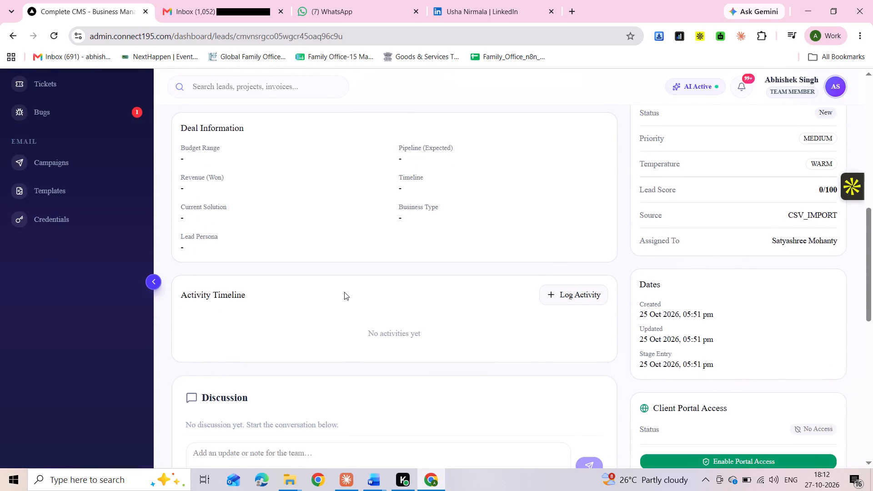
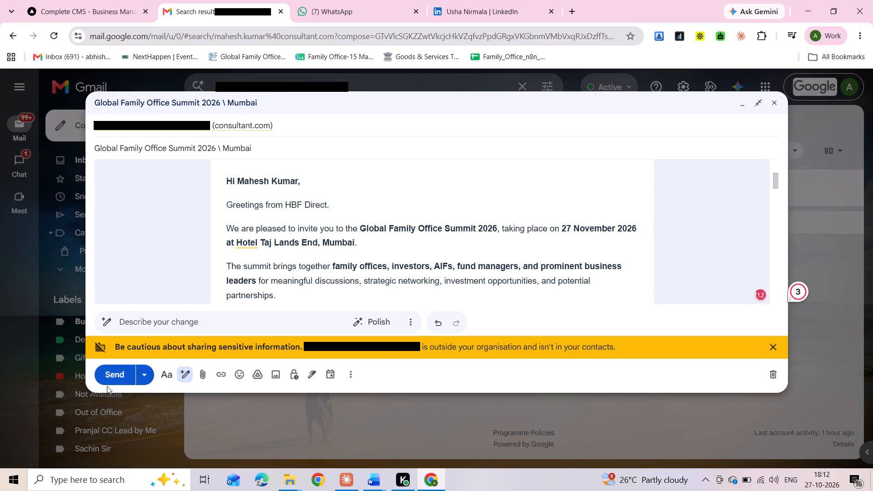
Send the invitation email and return to the SPECTRUM GROUP lead's record in the Complete CMS.
left_click(116, 370)
left_click(106, 0)
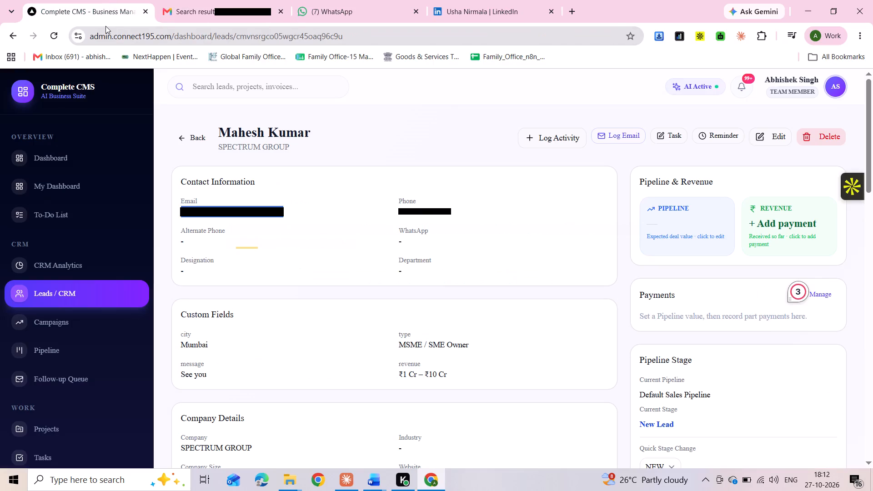
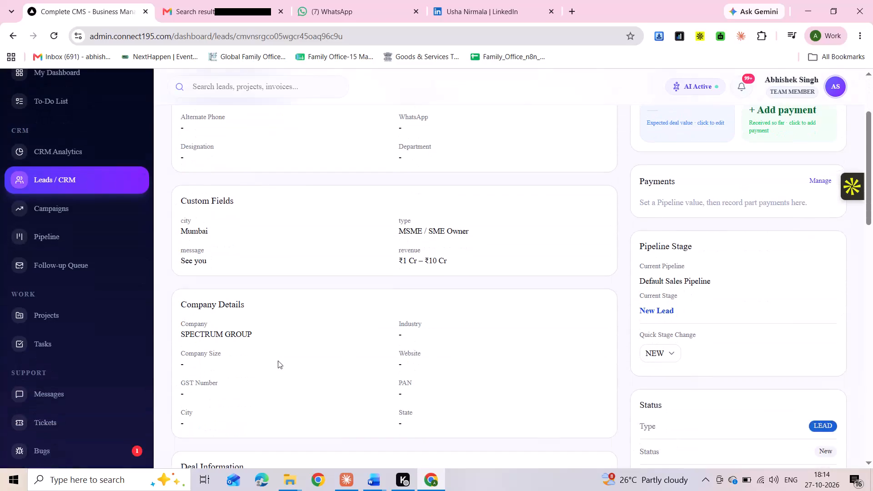
Review the SPECTRUM GROUP lead's full record, from its custom fields and company details through the activity timeline, discussion and attachments.
scroll(286, 384, "down", 1)
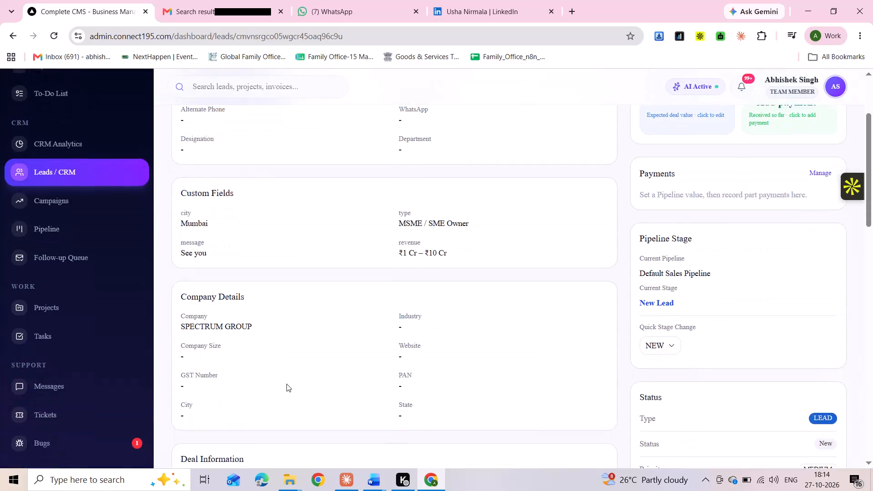
scroll(286, 384, "down", 8)
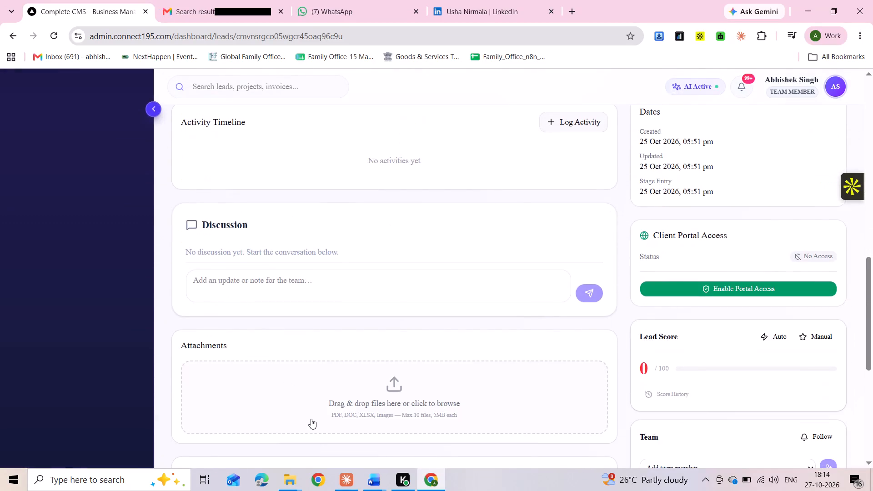
scroll(311, 419, "down", 9)
scroll(311, 419, "up", 4)
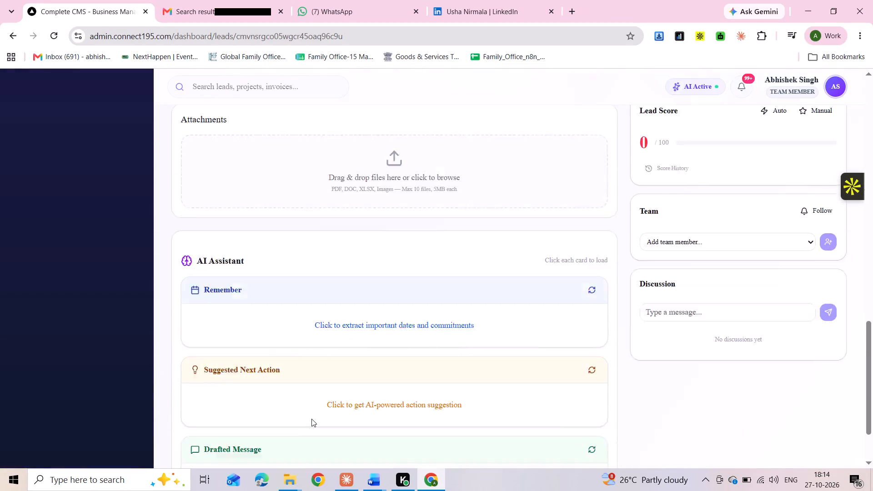
scroll(311, 419, "up", 18)
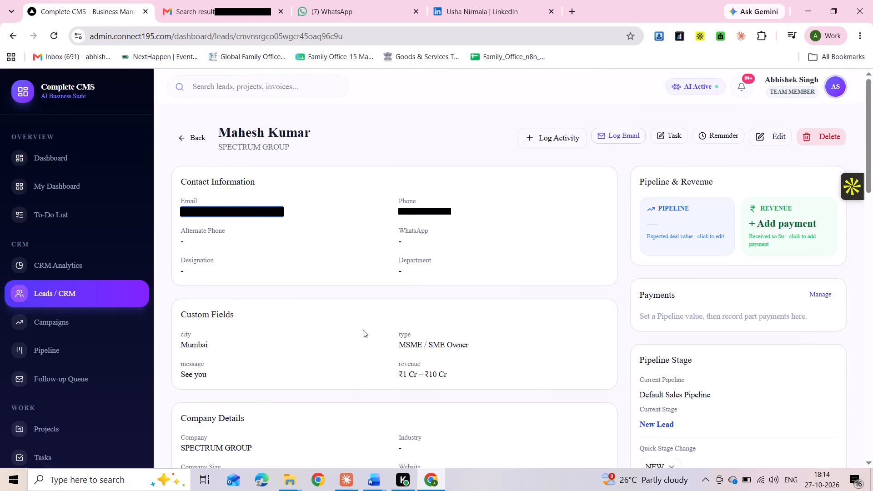
left_click(339, 332)
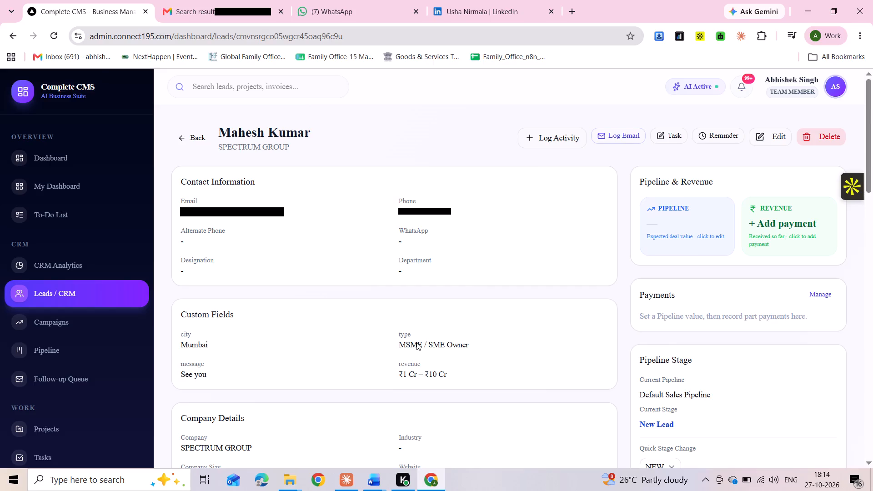
Change the SPECTRUM GROUP lead's stage from its record to Proposal Sent.
scroll(500, 359, "down", 2)
left_click(649, 352)
scroll(649, 352, "down", 1)
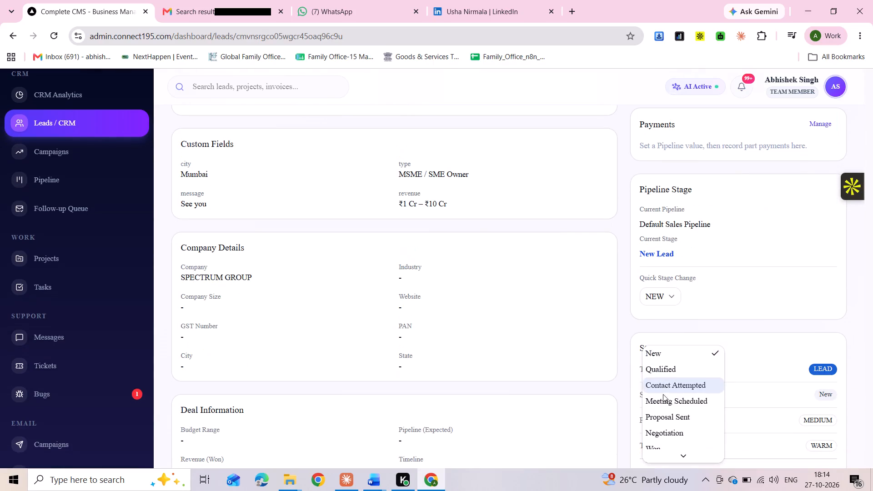
left_click(670, 416)
scroll(529, 411, "up", 5)
scroll(493, 405, "up", 5)
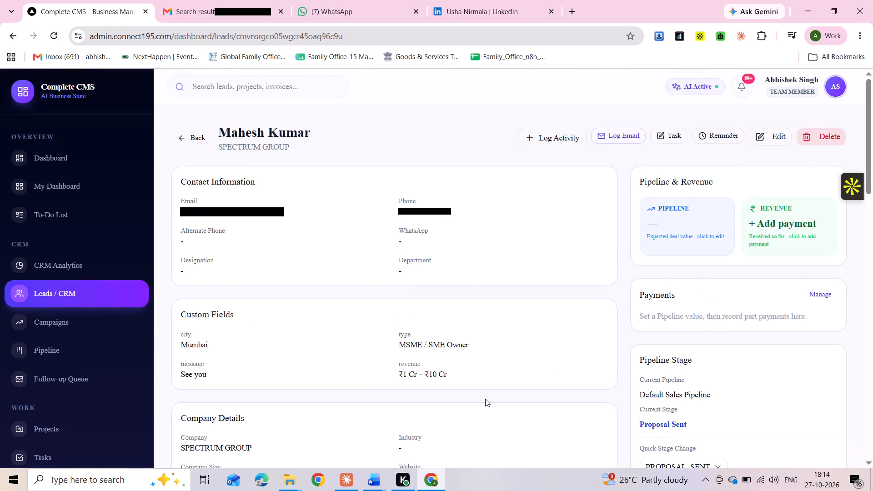
Return to the campaign's leads list and open the third lead, from Fittr.
left_click(187, 136)
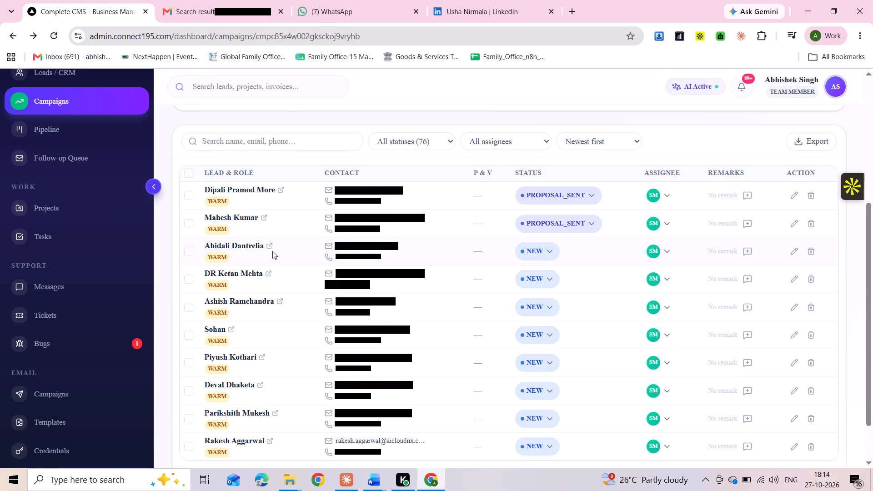
left_click(241, 246)
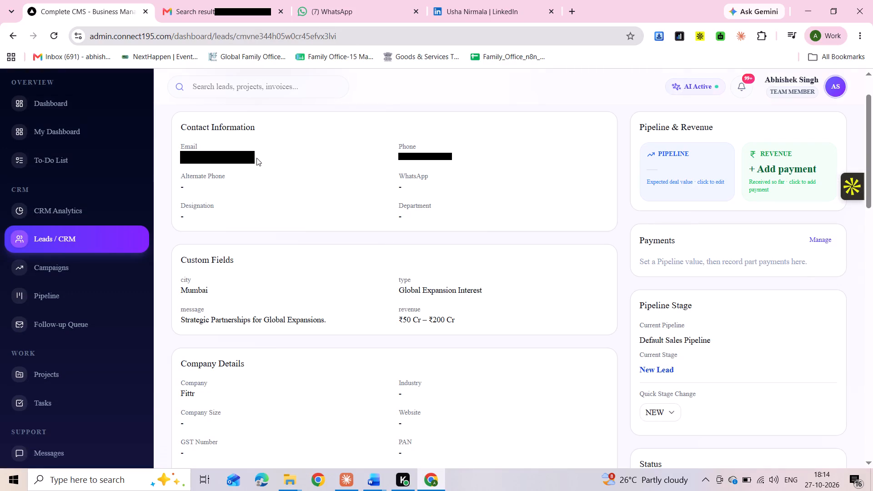
Copy the Fittr lead's email address from the contact information and switch to Gmail.
left_click_drag(256, 158, 175, 162)
right_click(213, 159)
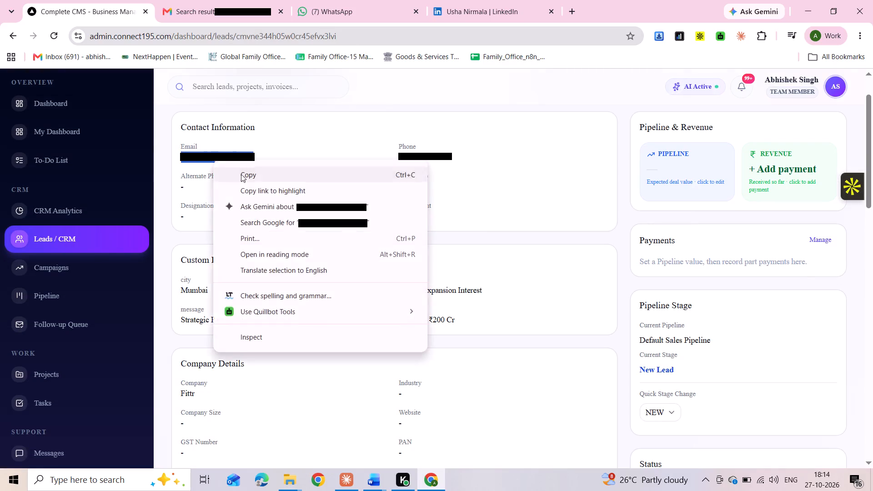
left_click(241, 174)
scroll(170, 191, "up", 4)
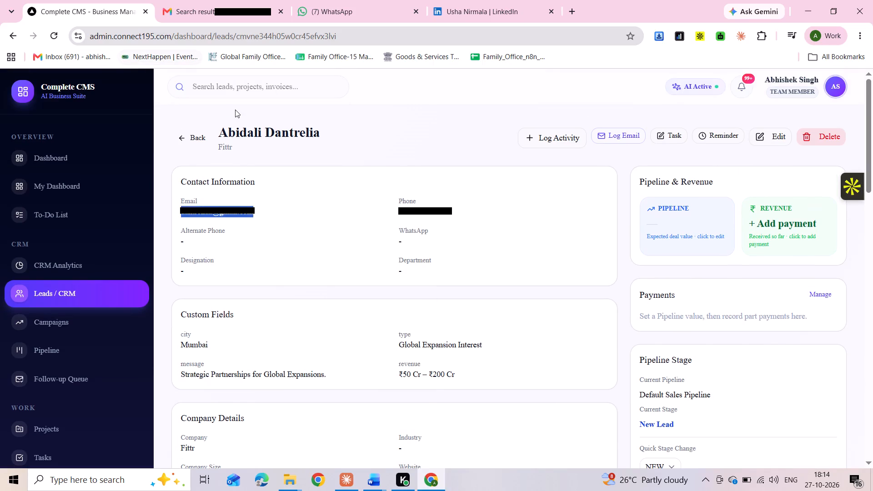
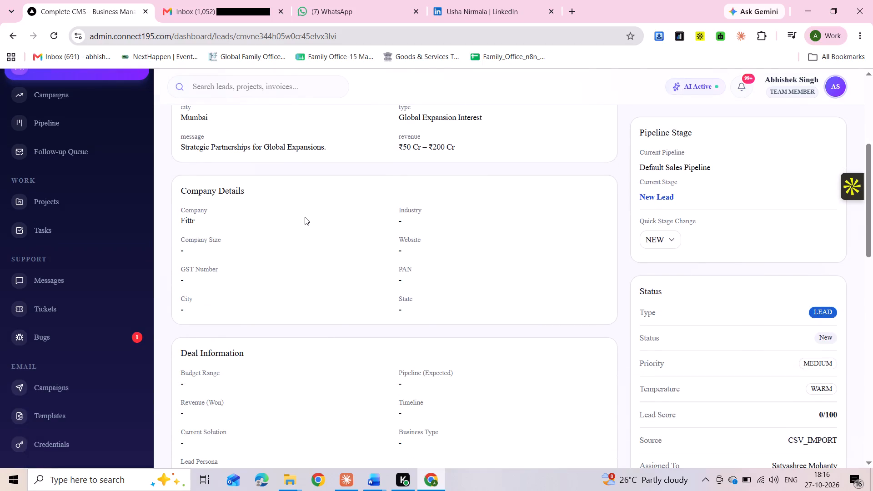
Review the Fittr lead's full record, from company details and deal information through the activity timeline, attachments and AI assistant to the contact information.
scroll(301, 221, "down", 6)
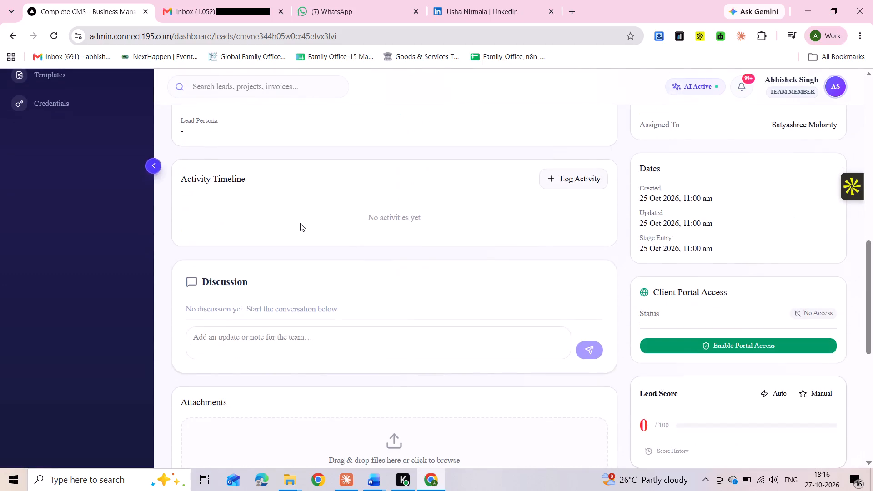
scroll(300, 223, "down", 13)
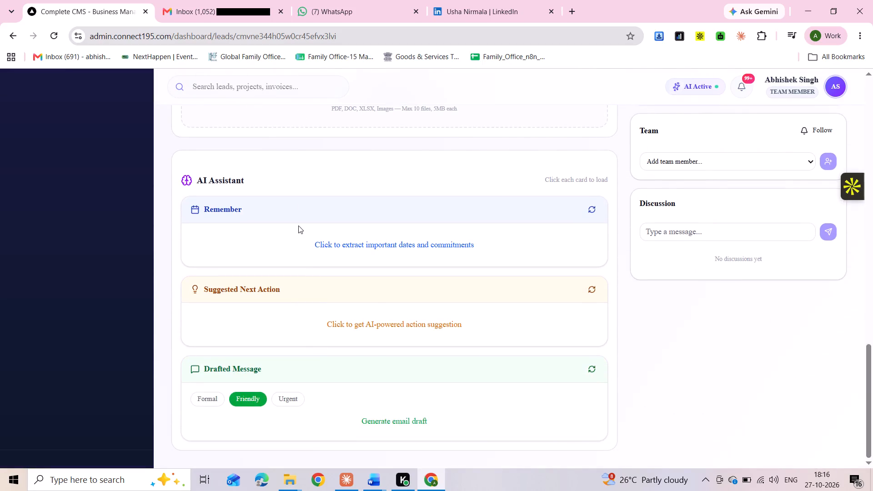
scroll(299, 225, "up", 19)
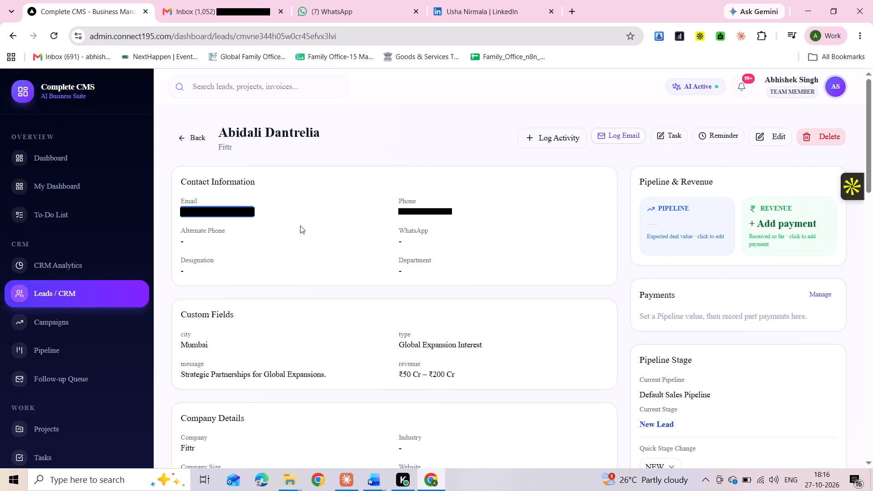
scroll(300, 225, "up", 2)
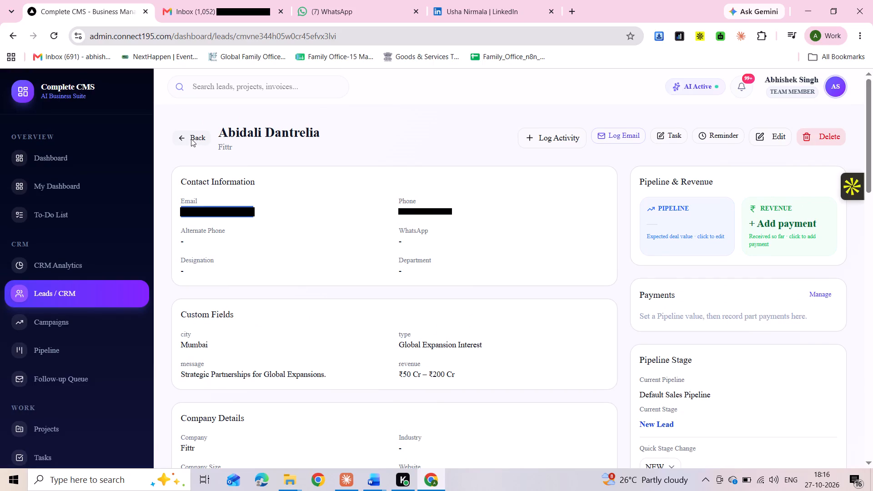
Return to the campaign's lead list and set the Fittr lead's status to Proposal Sent.
left_click(191, 139)
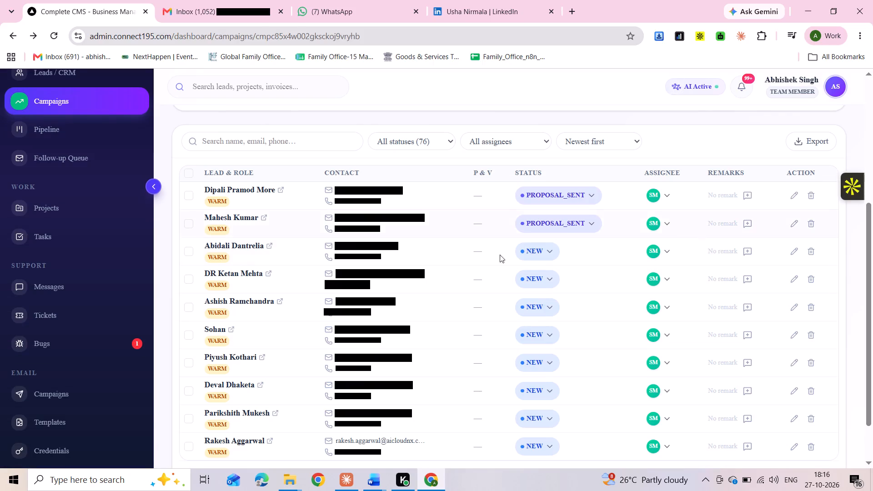
left_click(532, 255)
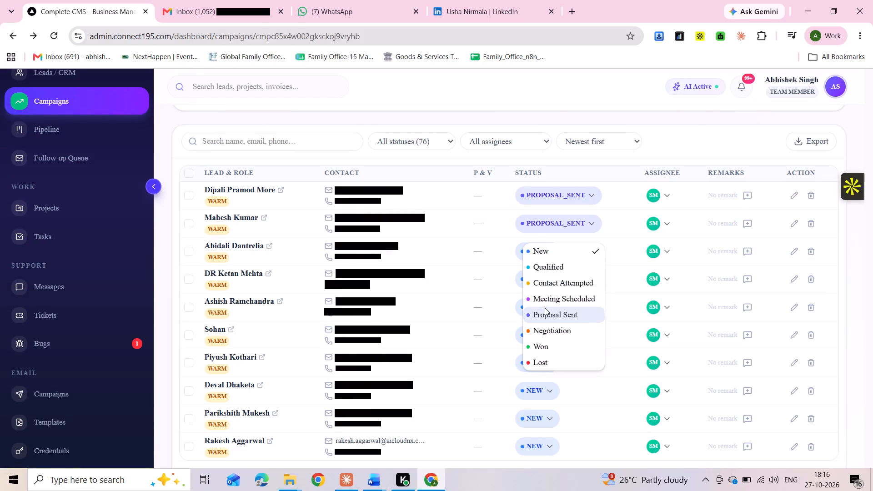
left_click(545, 308)
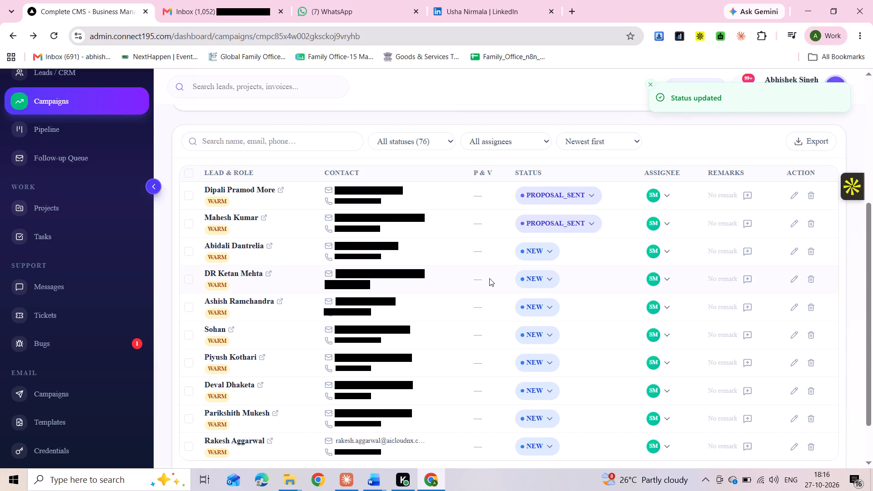
Open the BYM DESIGNER PERFUMES & FRAGRANCES PVT LTD lead and review its custom fields, company details and pipeline stage.
left_click(234, 272)
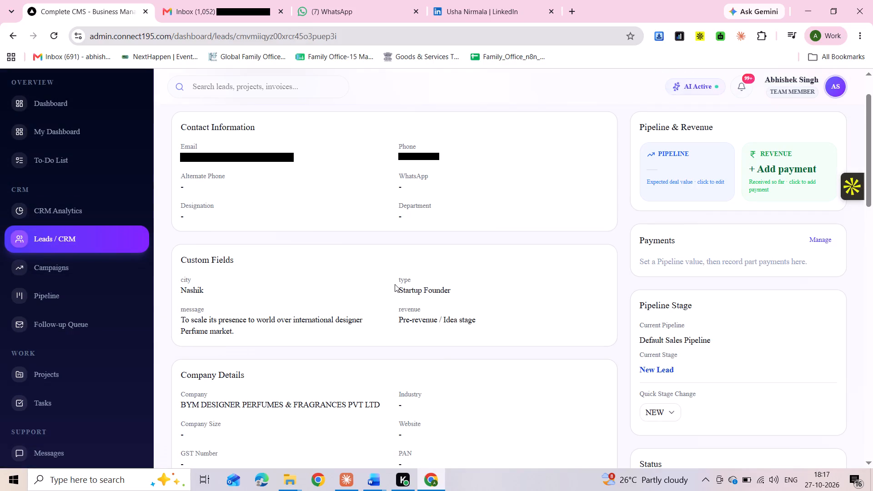
scroll(395, 284, "down", 3)
scroll(395, 284, "up", 2)
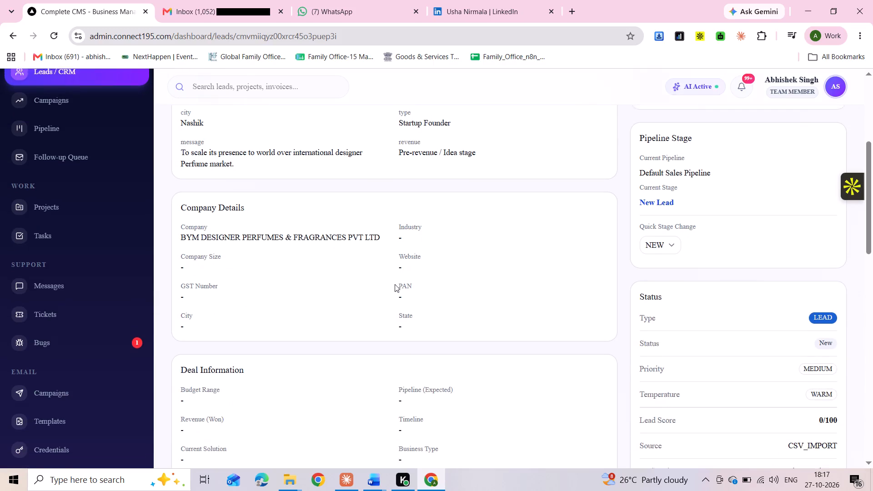
scroll(395, 284, "up", 2)
scroll(378, 246, "down", 3)
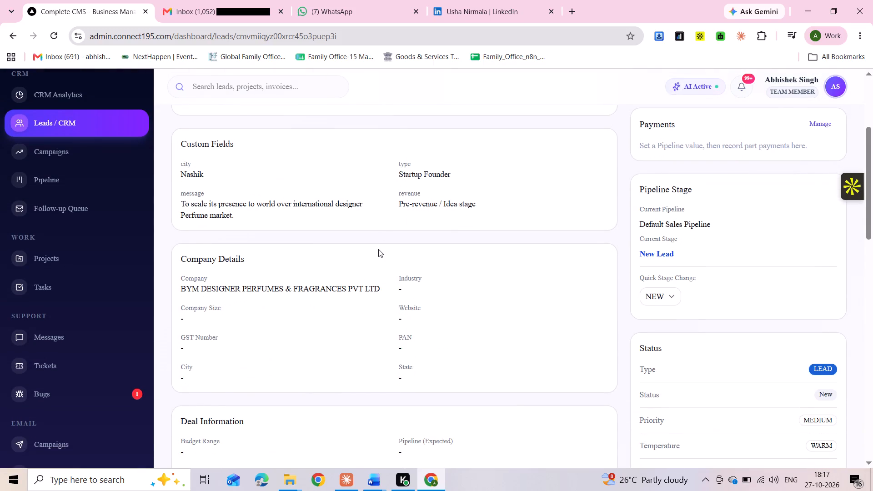
Select the contact's email address in the BYM DESIGNER PERFUMES & FRAGRANCES PVT LTD lead's contact information.
scroll(378, 249, "up", 4)
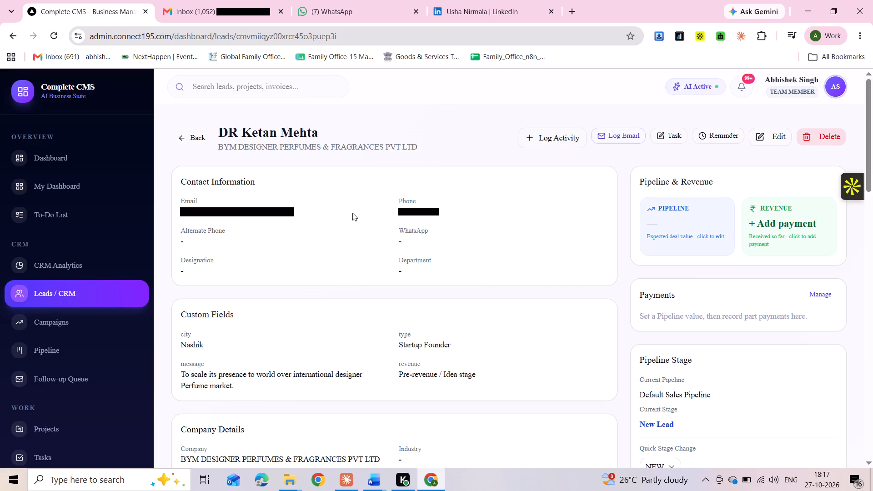
left_click(303, 210)
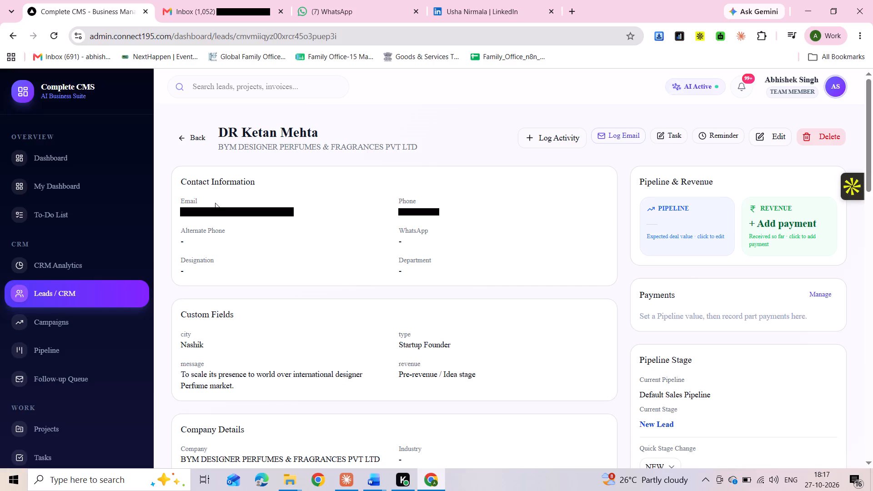
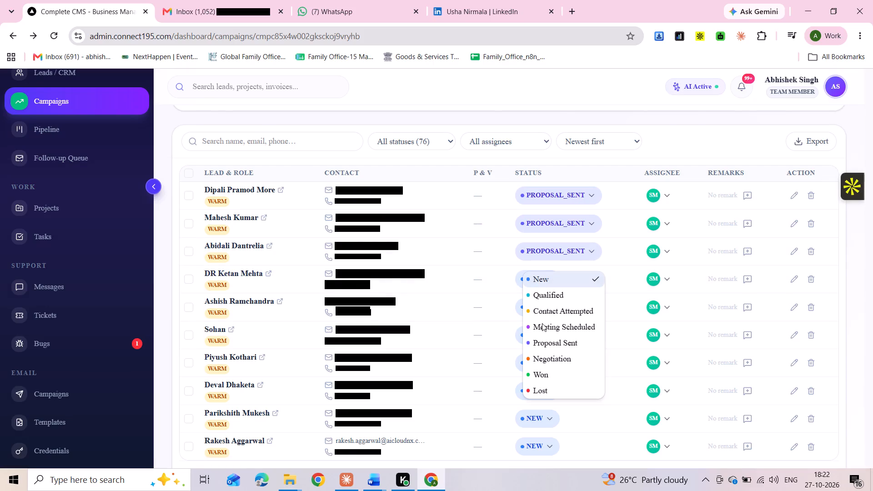
Set the BYM Designer Perfumes lead's status, in the fourth row of the campaign list, to Proposal Sent.
left_click(542, 346)
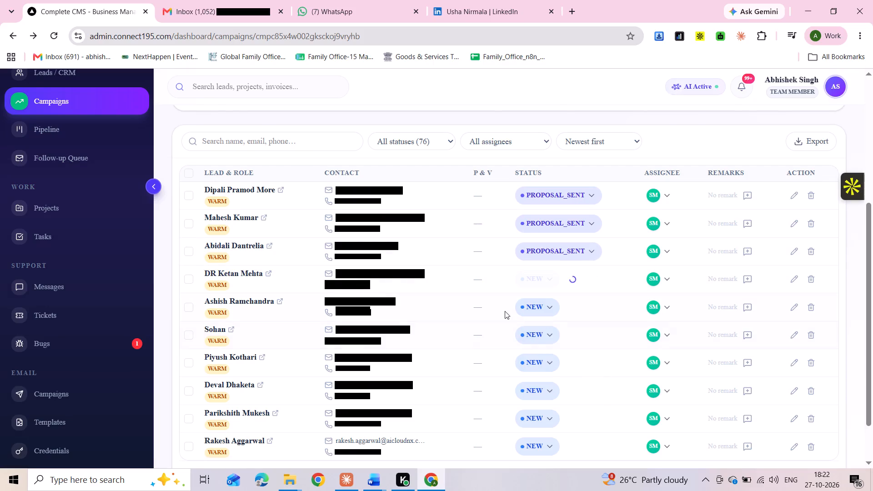
left_click(226, 297)
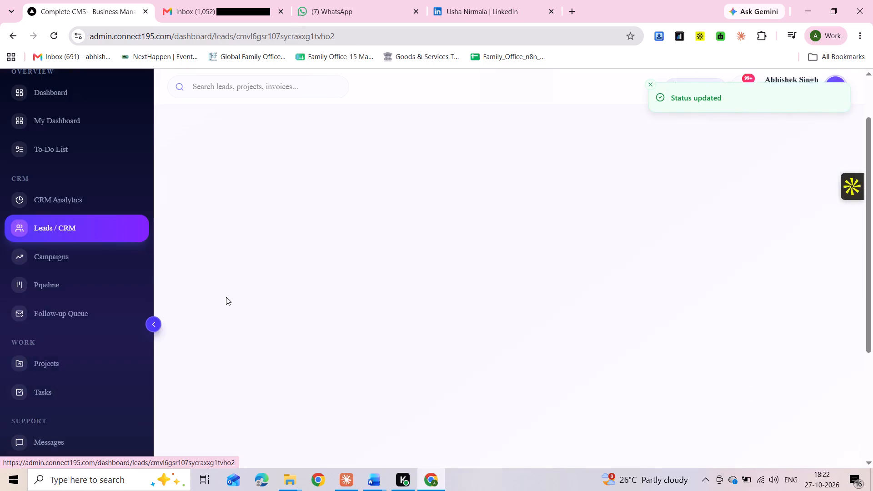
scroll(471, 296, "down", 2)
scroll(447, 334, "down", 2)
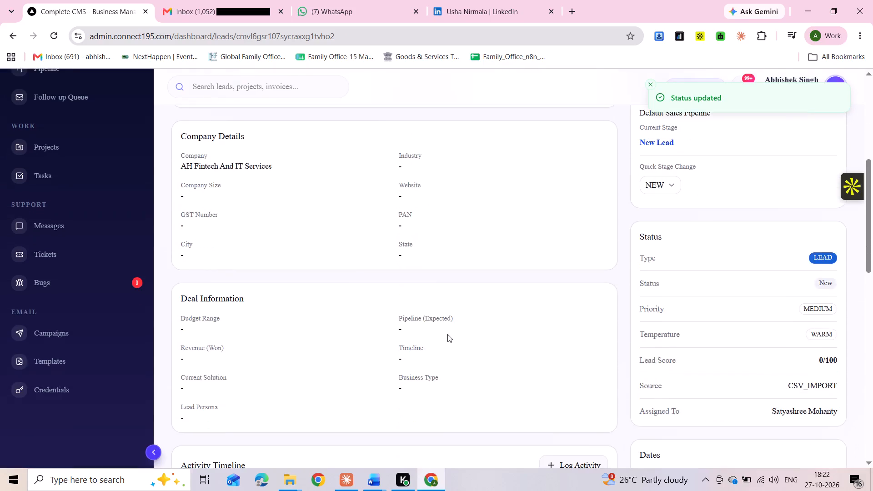
scroll(447, 334, "down", 3)
scroll(447, 334, "up", 11)
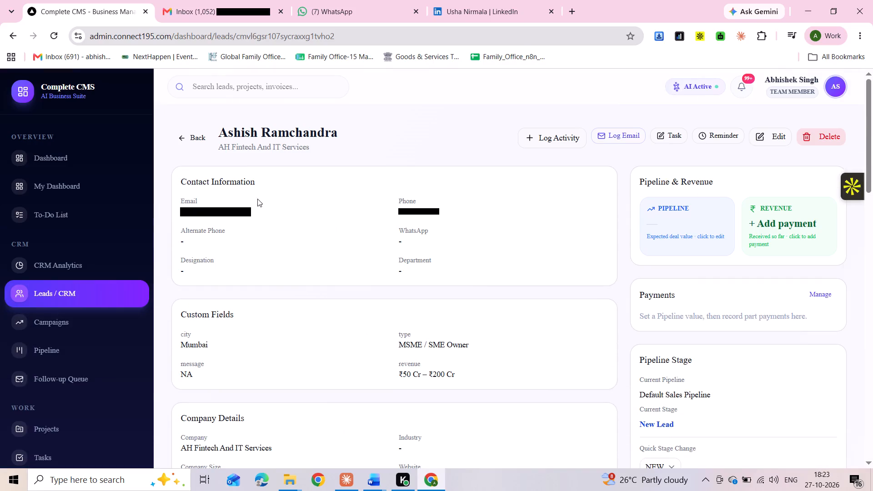
Copy the AH Fintech And IT Services lead's email address from its contact information.
left_click_drag(253, 209, 181, 215)
right_click(193, 208)
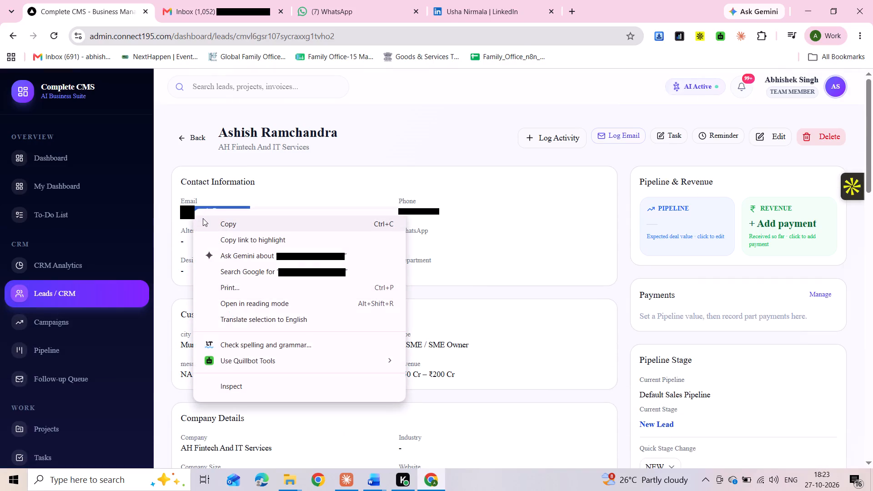
Copy the full email address of the AH Fintech And IT Services lead from its contact information.
left_click(231, 225)
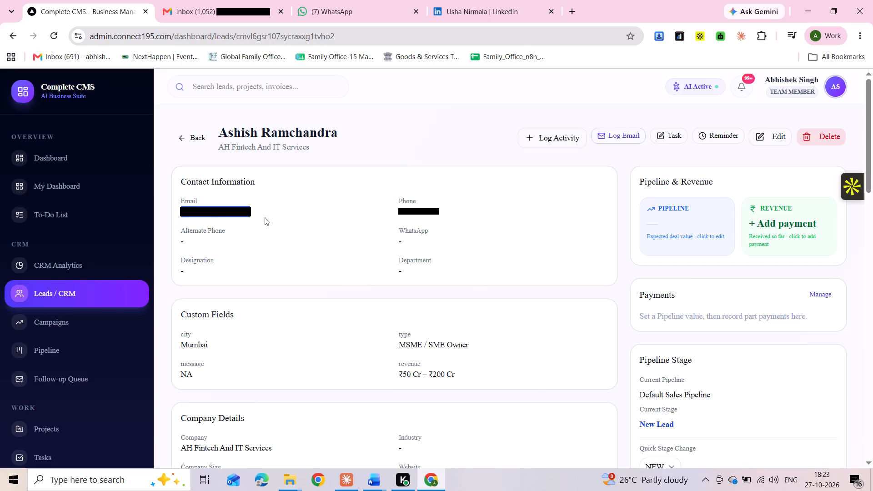
left_click(265, 217)
left_click_drag(257, 213, 175, 216)
right_click(191, 214)
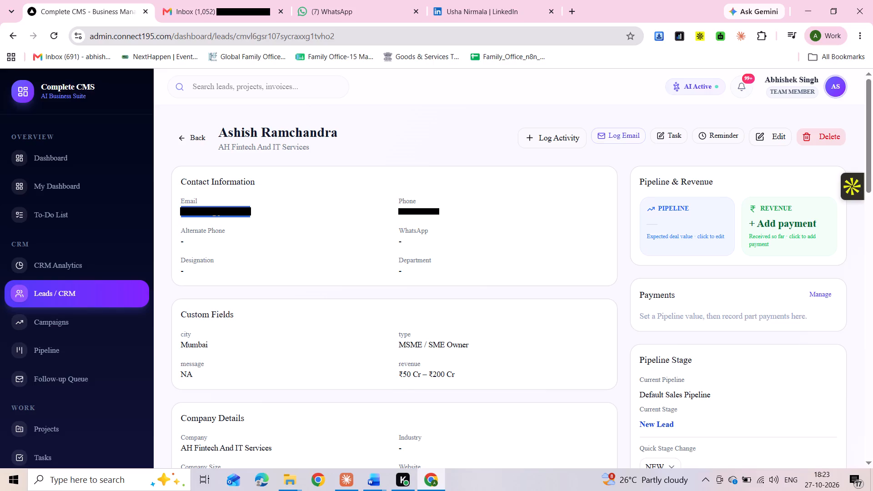
left_click(226, 232)
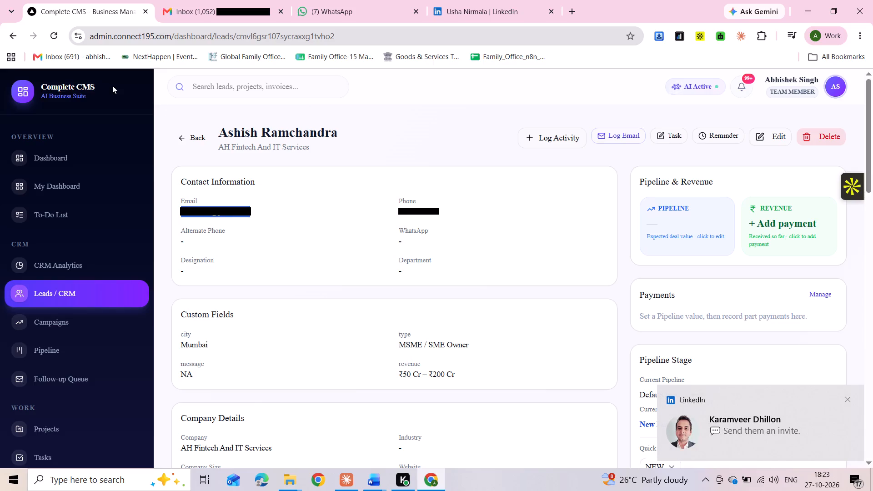
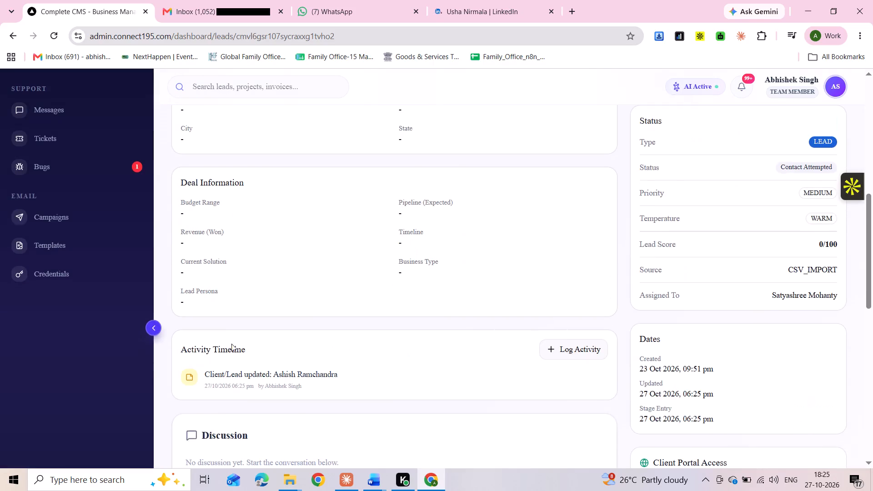
Post the discussion note "Invitation note send call him tomarrow to get follow up" on the AH Fintech And IT Services lead.
scroll(219, 372, "down", 2)
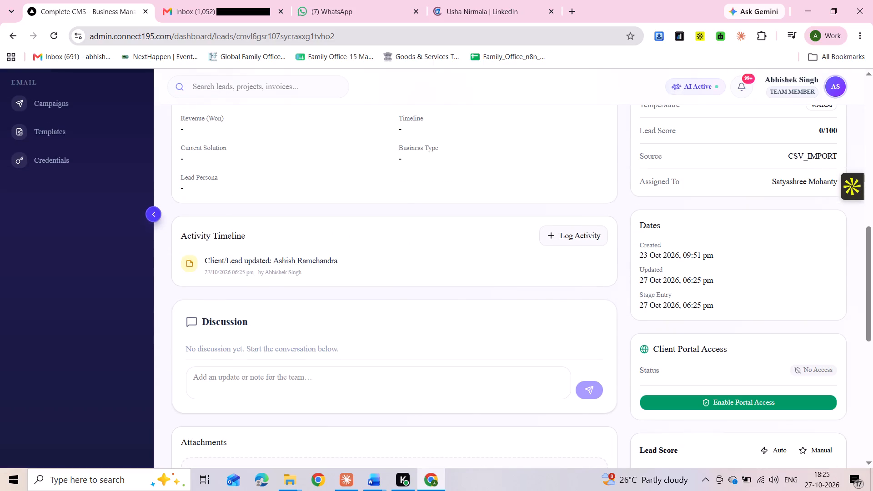
left_click(242, 386)
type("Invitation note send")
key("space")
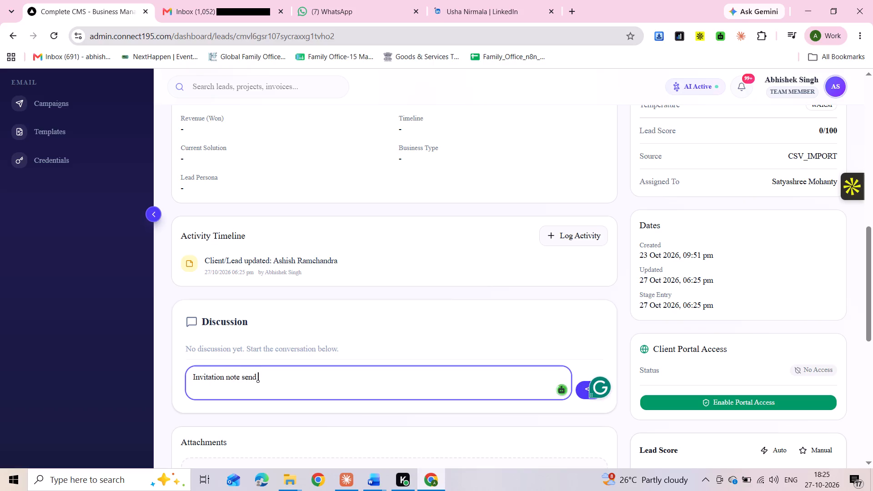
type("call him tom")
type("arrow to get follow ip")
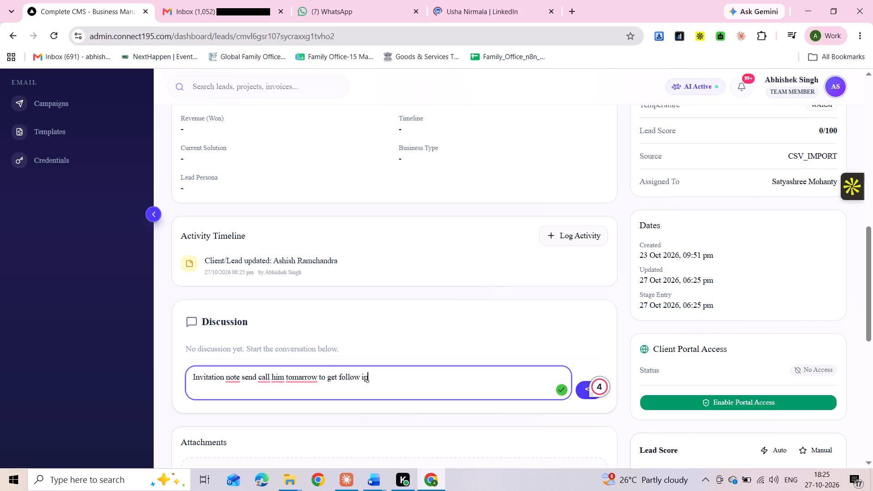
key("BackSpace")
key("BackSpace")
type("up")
left_click(579, 391)
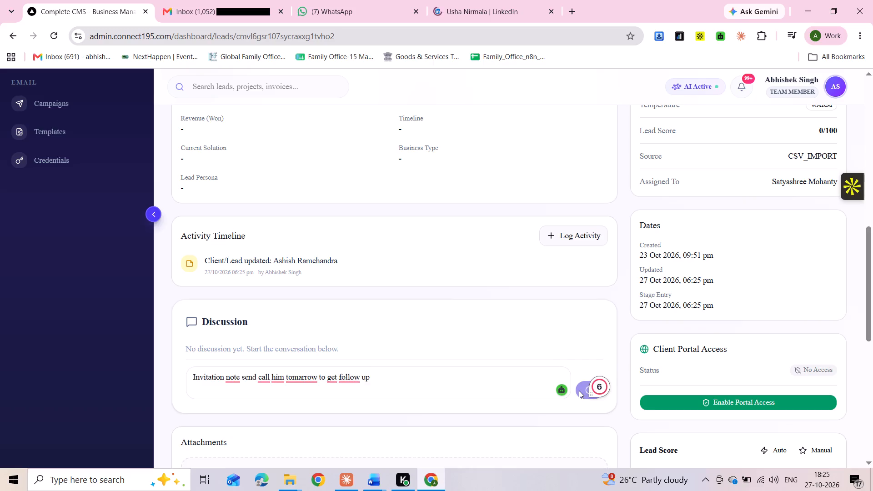
Return to the campaign list, open the Huaren Consultancy Service lead in the sixth row and review its contact, custom field and deal details.
scroll(324, 325, "up", 15)
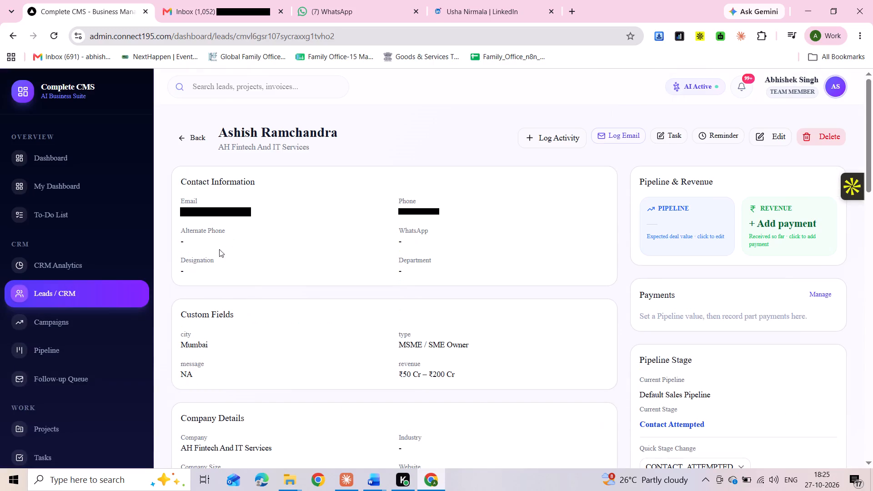
left_click(187, 140)
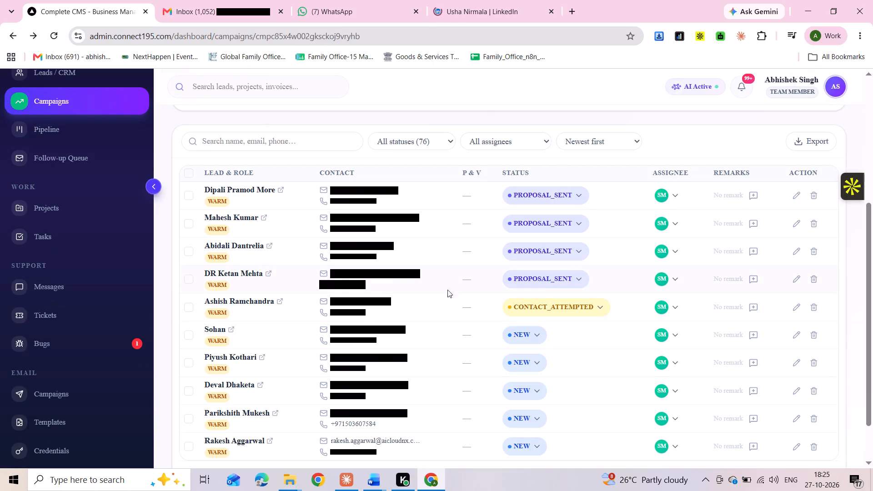
left_click(216, 331)
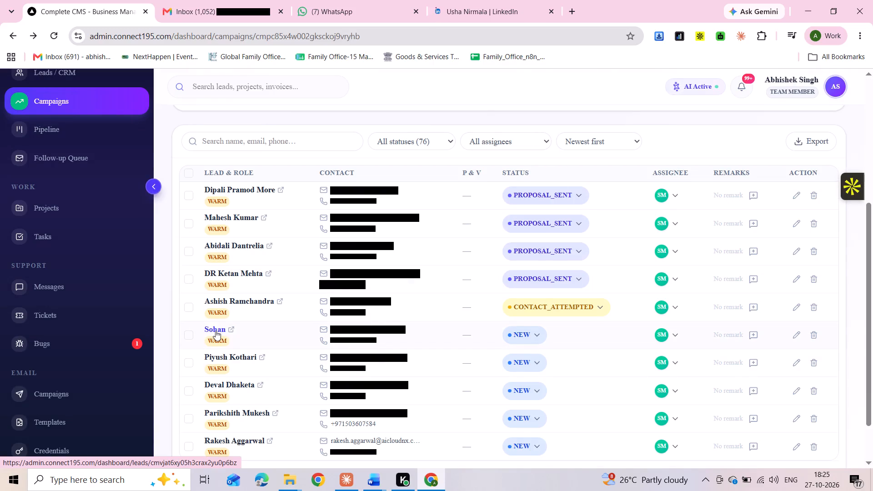
scroll(562, 388, "down", 5)
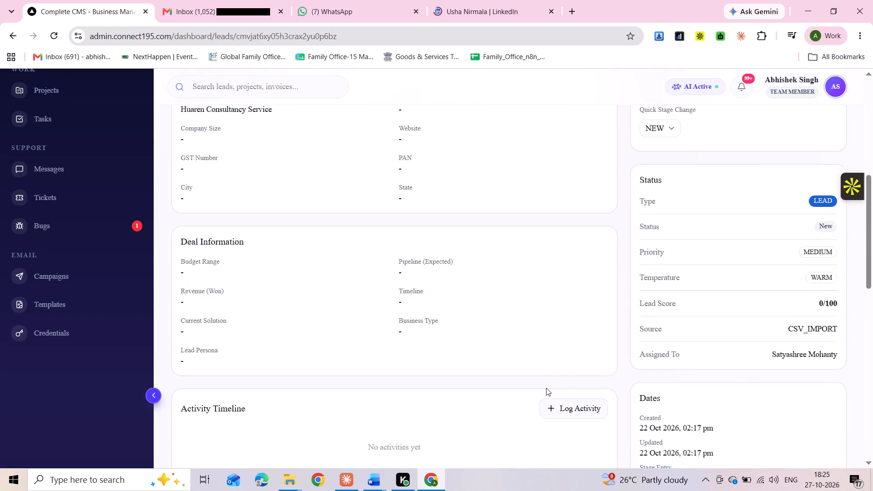
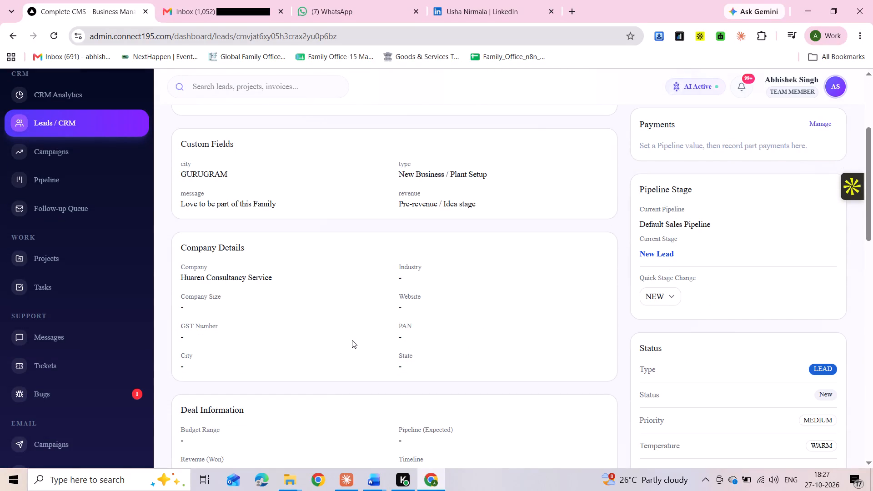
Set the Huaren Consultancy Service lead's pipeline stage to Proposal Sent and return to the campaign's lead list.
scroll(352, 340, "down", 5)
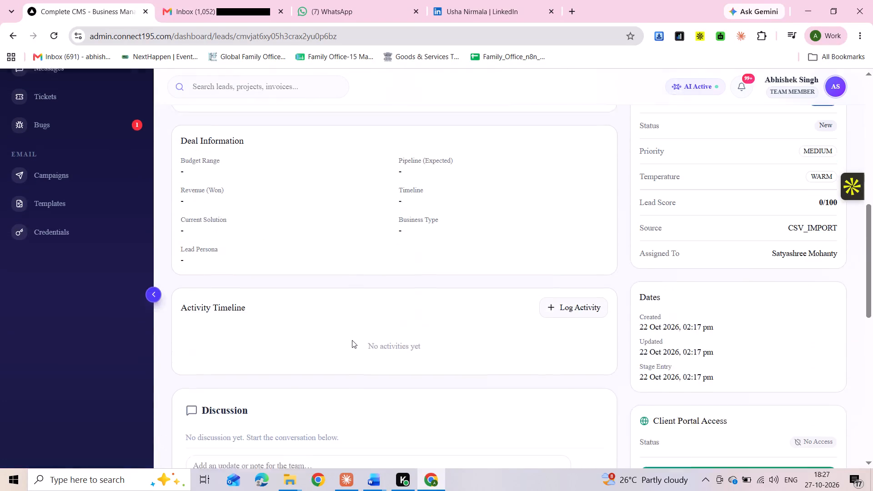
scroll(352, 340, "up", 9)
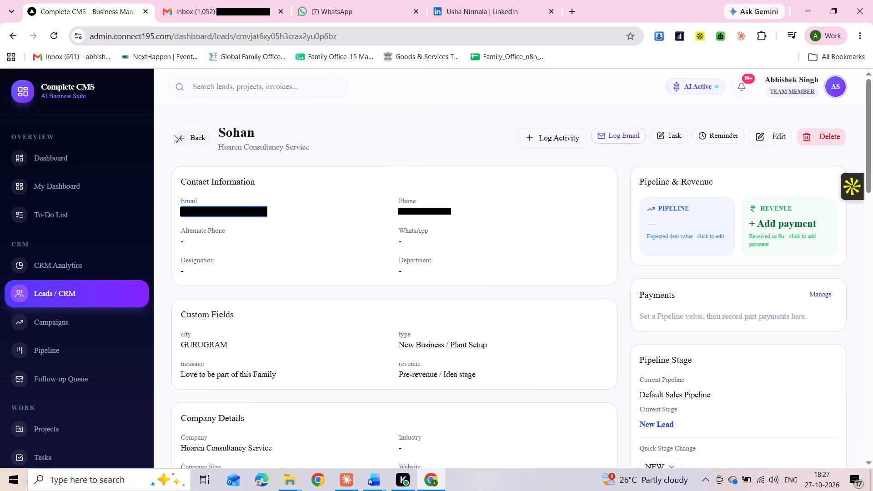
scroll(488, 309, "down", 3)
left_click(659, 295)
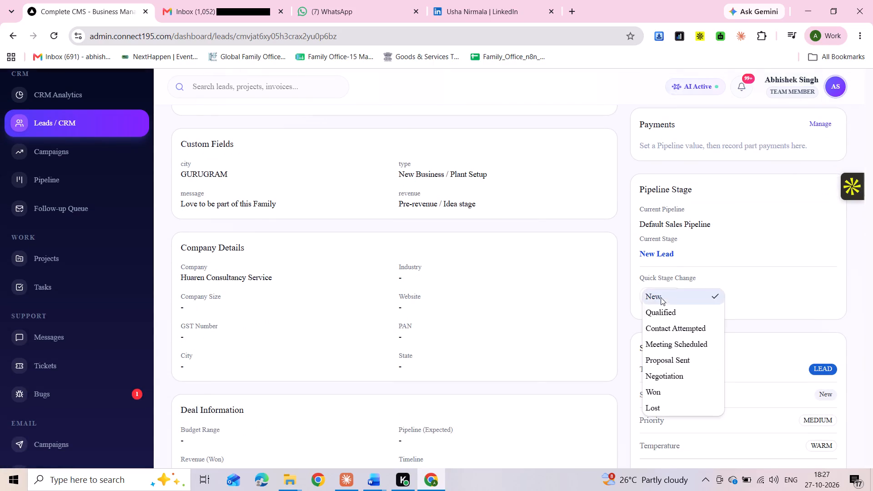
left_click(669, 357)
scroll(426, 273, "up", 5)
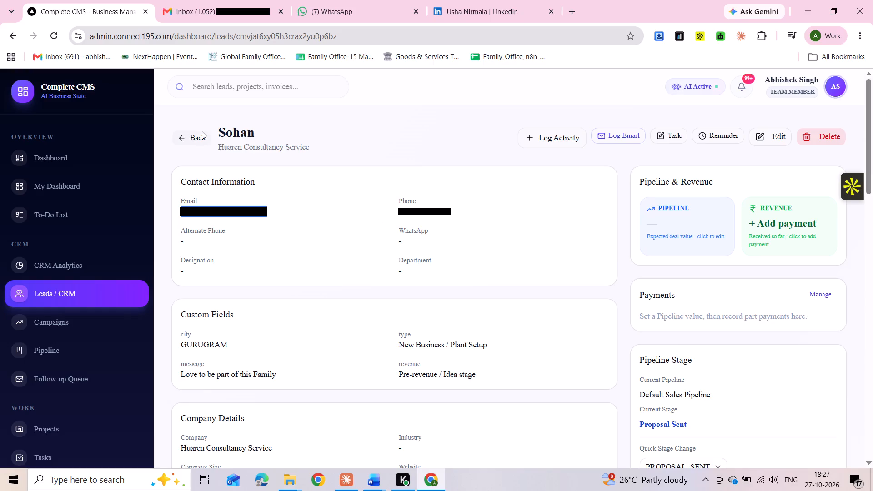
left_click(187, 142)
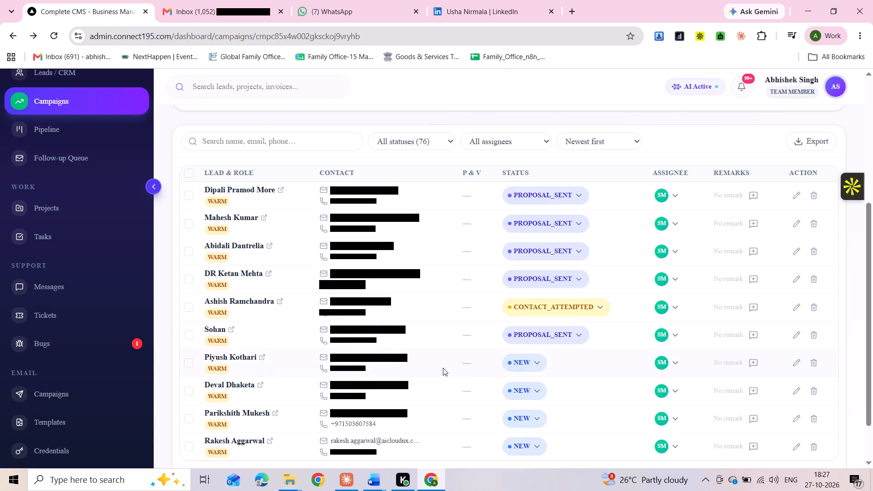
Open the Shivalik Investment Fund lead, in the seventh row of the campaign list, and set its pipeline stage to Won.
double_click(227, 360)
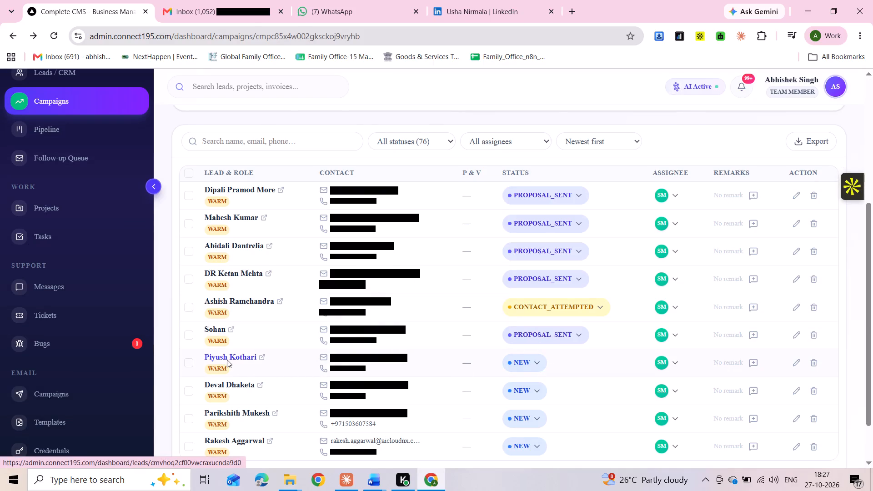
scroll(325, 339, "down", 2)
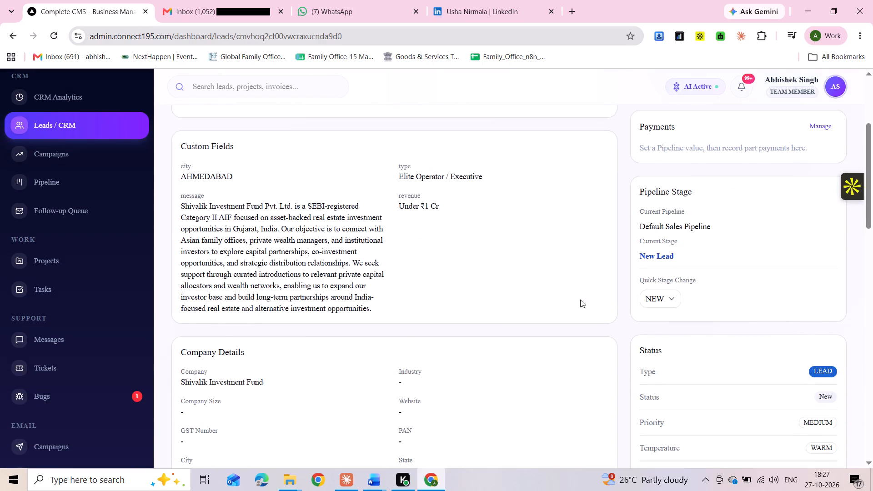
left_click(657, 301)
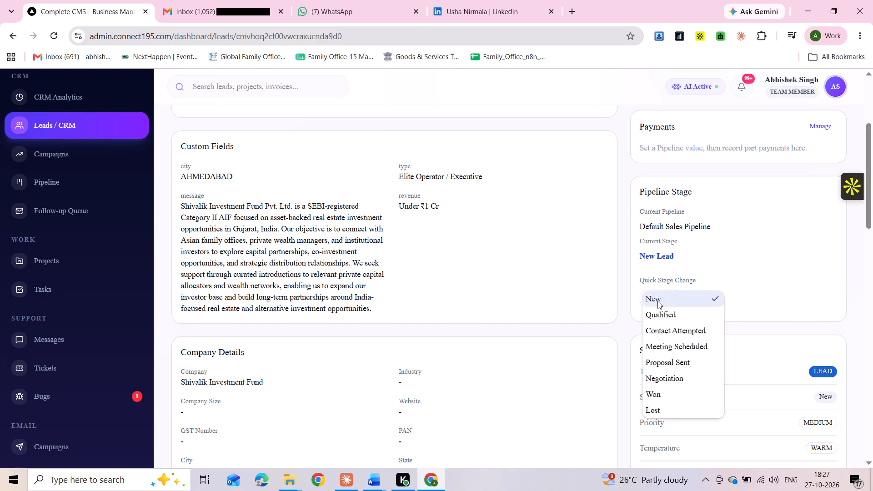
left_click(660, 401)
Post the discussion note "Aditya sir sell the standard Pass to the shivalik Investment Fund" on the Shivalik Investment Fund lead.
scroll(542, 397, "down", 2)
scroll(451, 385, "down", 2)
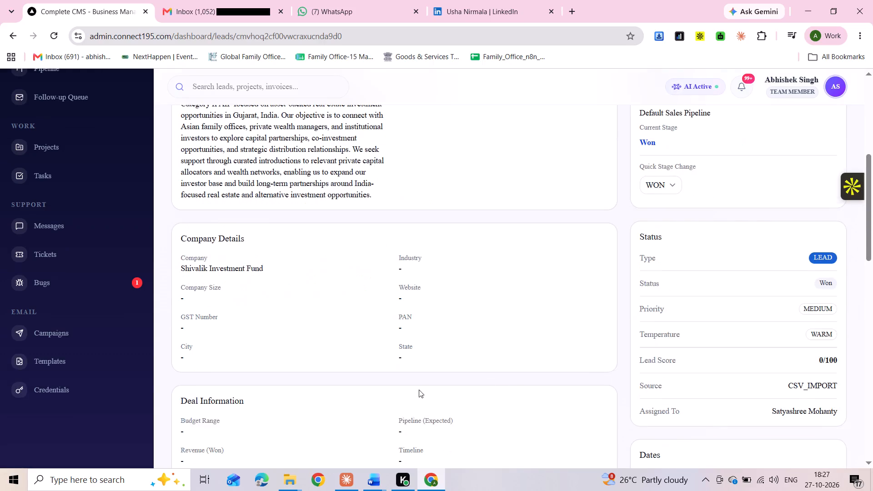
scroll(419, 390, "down", 1)
scroll(290, 387, "down", 3)
left_click(246, 372)
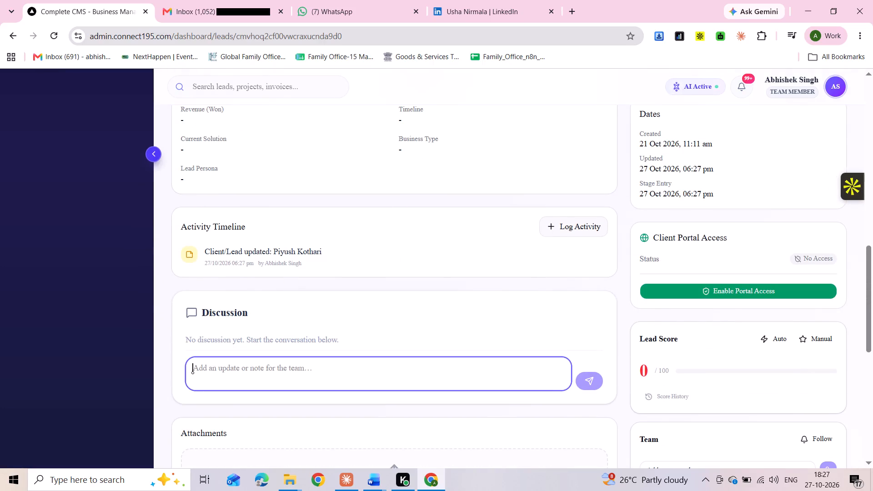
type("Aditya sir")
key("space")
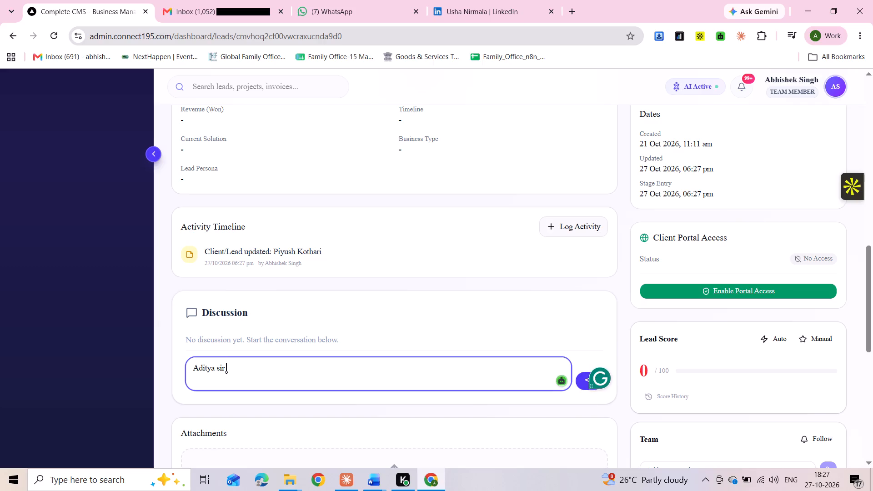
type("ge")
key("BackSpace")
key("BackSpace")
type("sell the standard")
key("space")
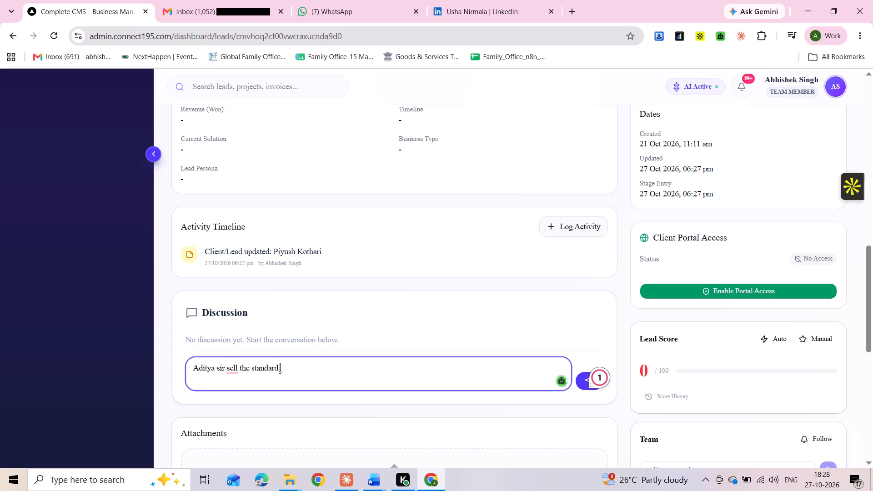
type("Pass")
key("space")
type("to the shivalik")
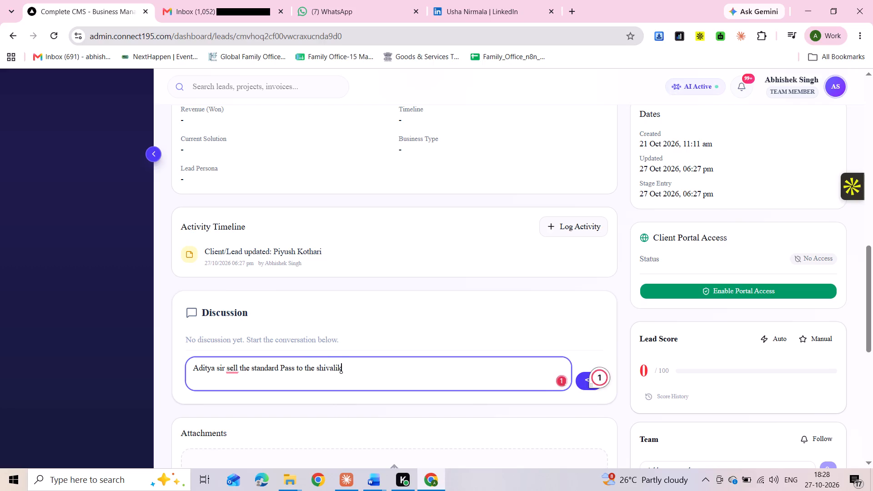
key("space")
scroll(229, 345, "up", 5)
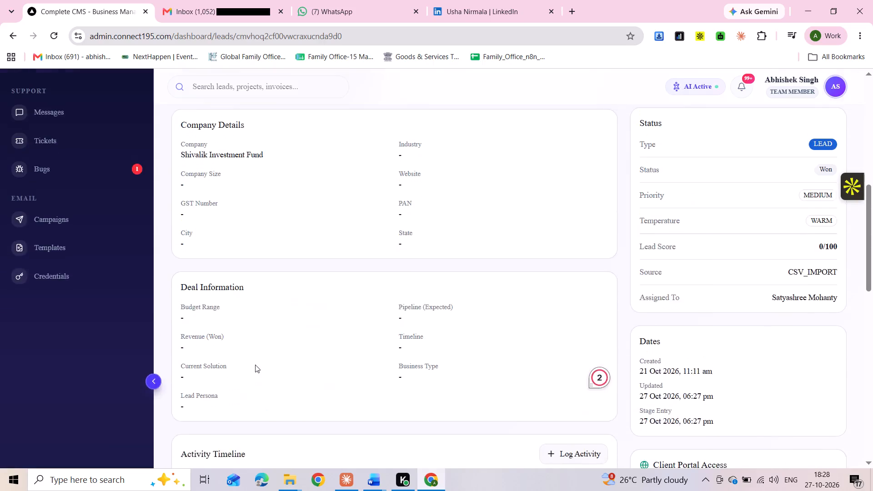
scroll(255, 365, "up", 1)
scroll(255, 365, "down", 4)
scroll(255, 365, "up", 4)
scroll(260, 364, "down", 6)
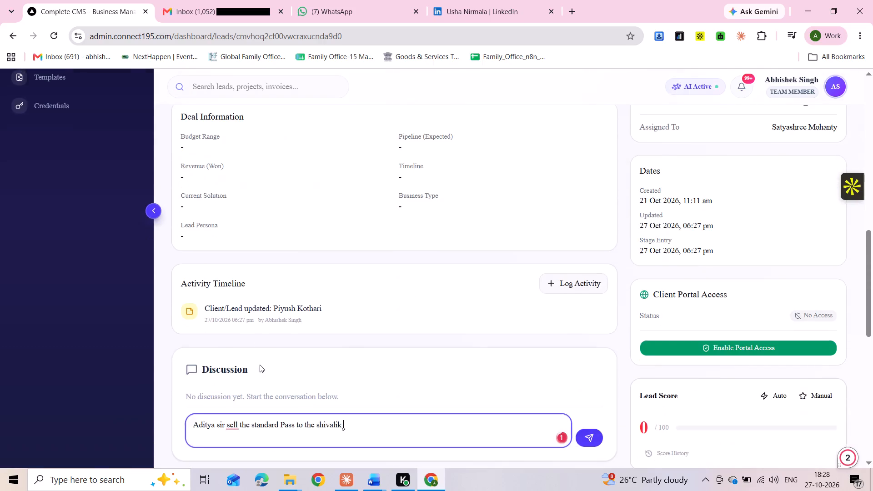
key("shift+i")
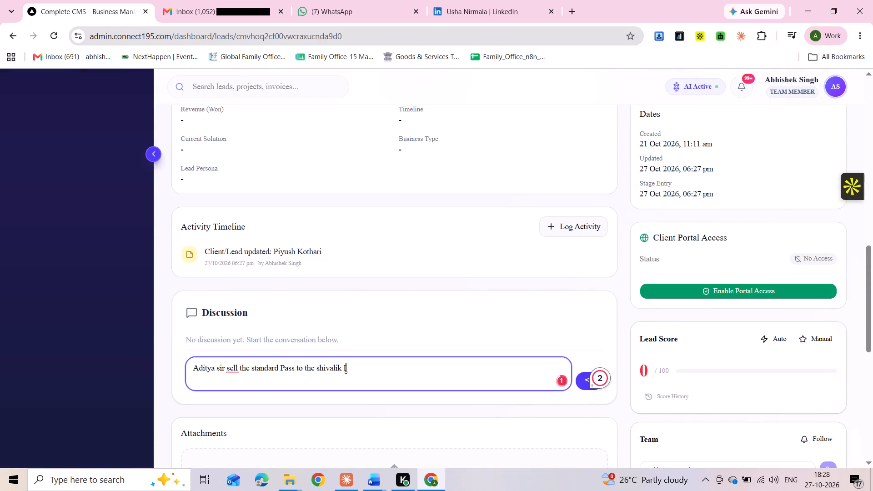
type("nvestment Fund")
left_click(582, 383)
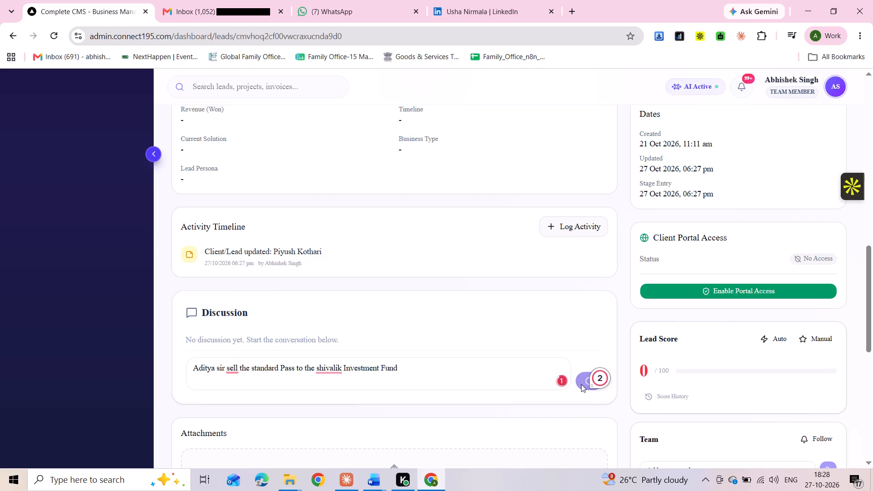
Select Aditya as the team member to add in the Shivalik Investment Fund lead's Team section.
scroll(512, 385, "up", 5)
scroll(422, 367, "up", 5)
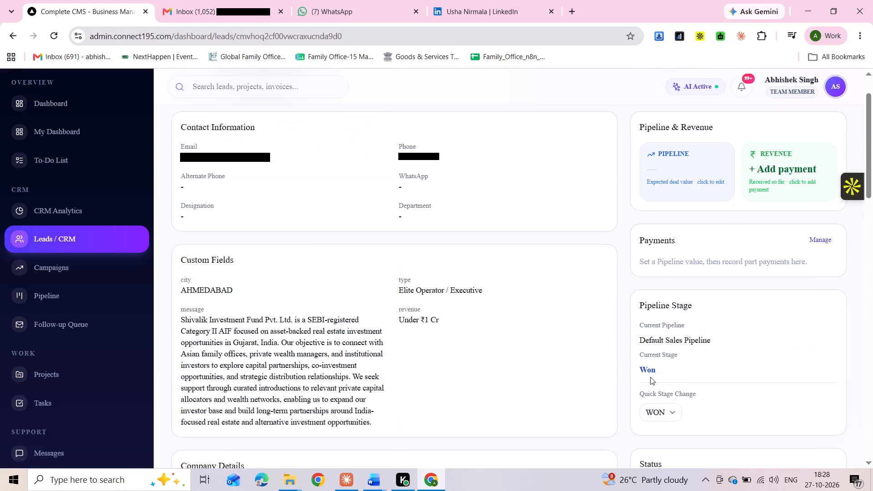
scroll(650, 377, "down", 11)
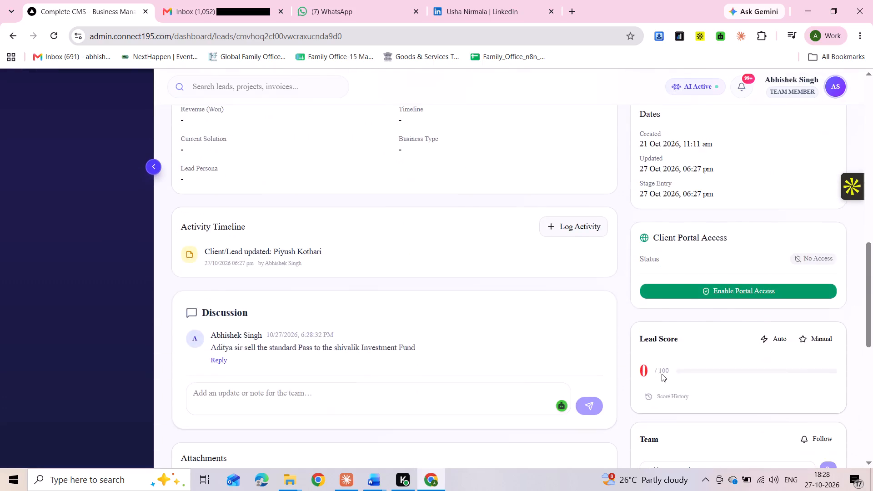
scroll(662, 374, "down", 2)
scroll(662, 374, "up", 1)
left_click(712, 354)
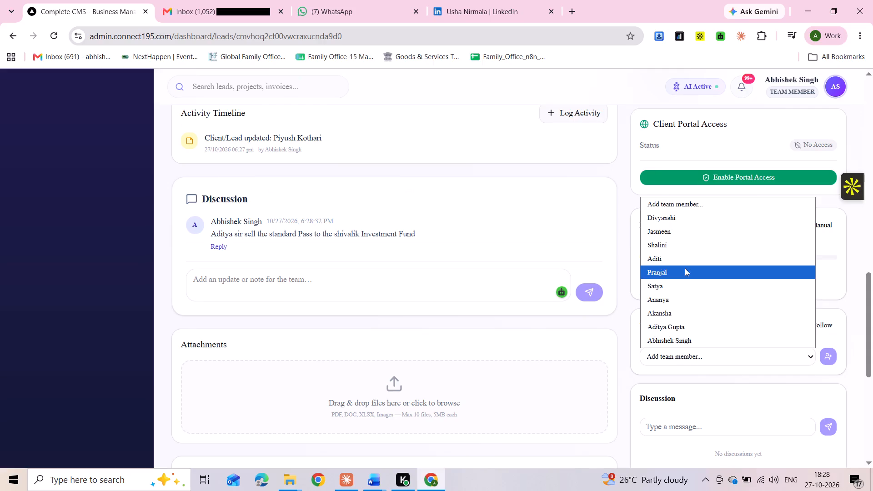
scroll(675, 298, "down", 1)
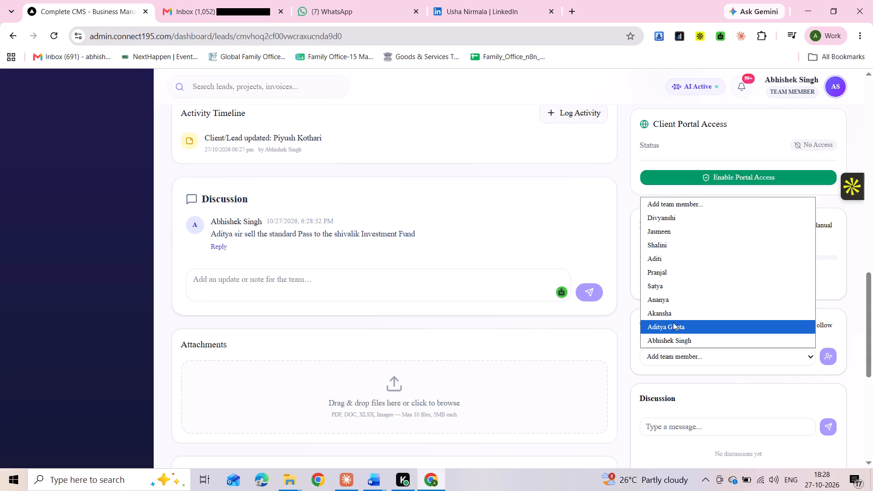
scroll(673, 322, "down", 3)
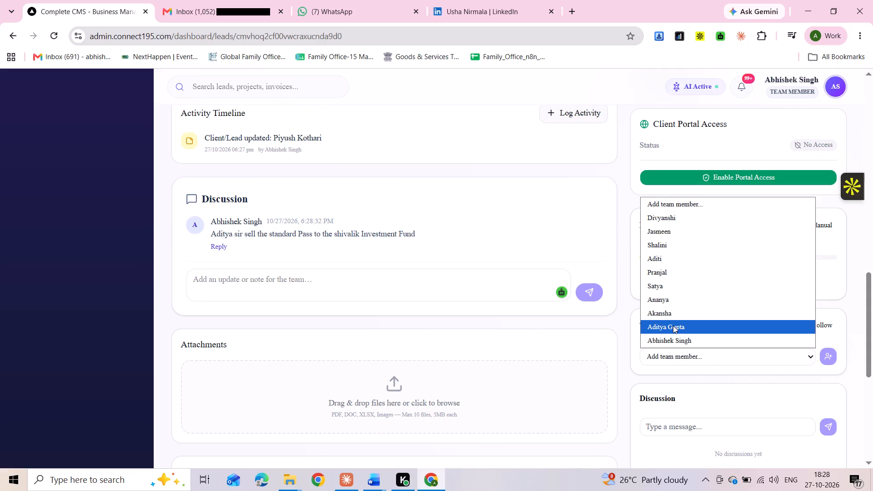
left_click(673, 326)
Go back to the campaign's lead list and open the lead in the eighth row.
scroll(511, 381, "up", 15)
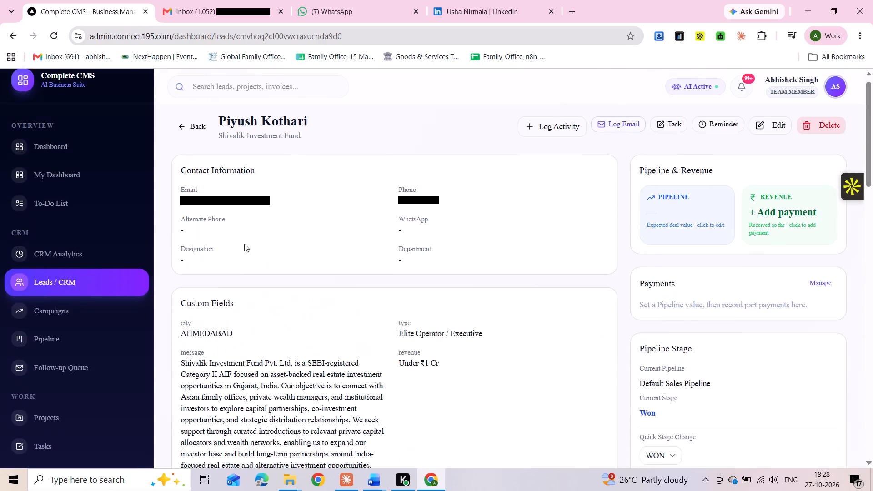
left_click(180, 137)
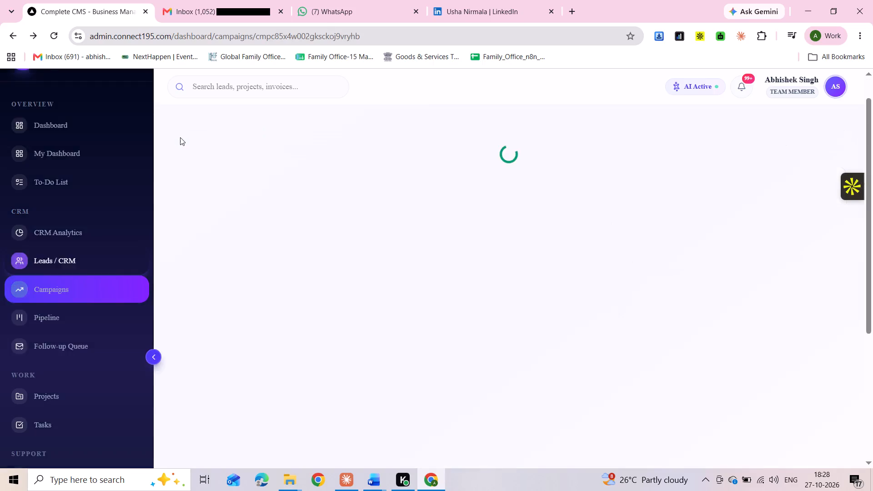
scroll(362, 309, "down", 2)
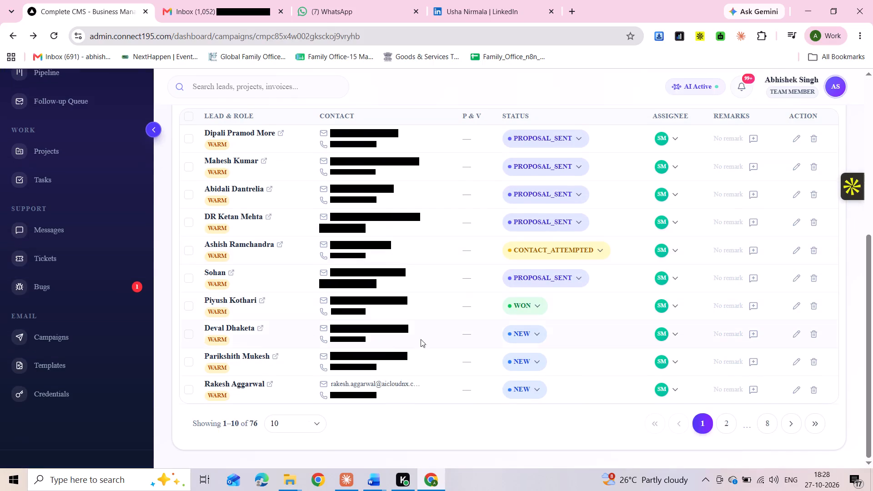
left_click(237, 329)
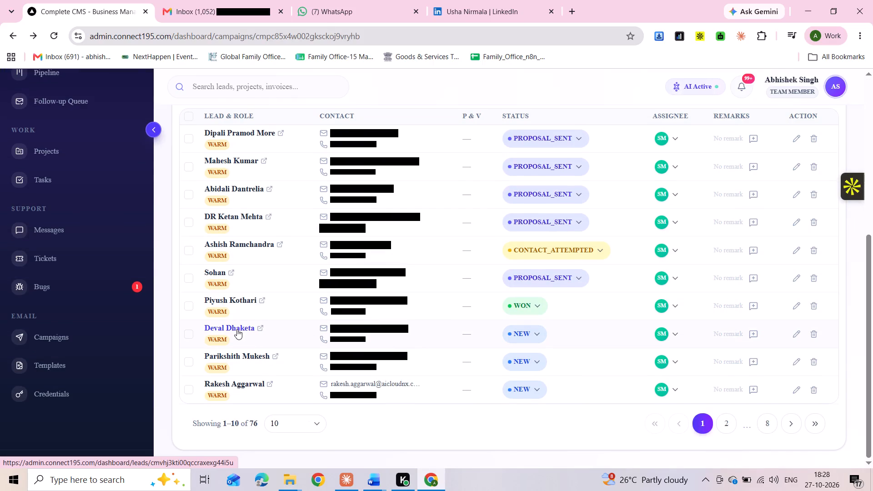
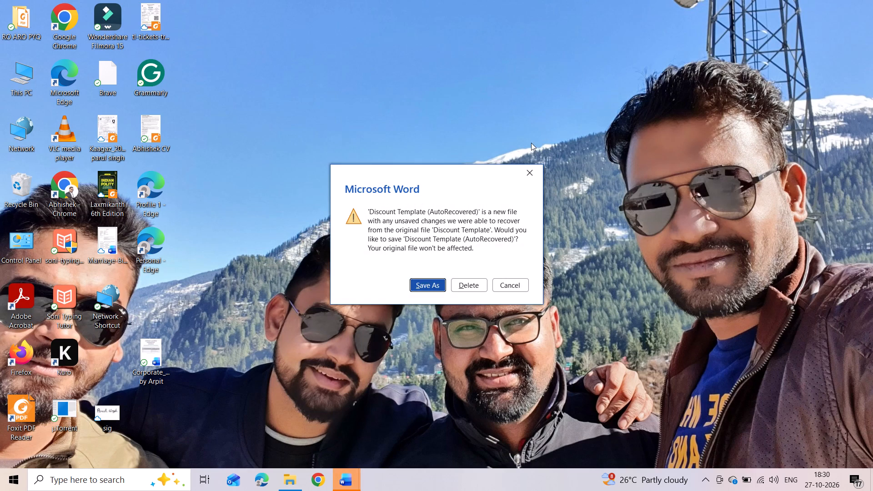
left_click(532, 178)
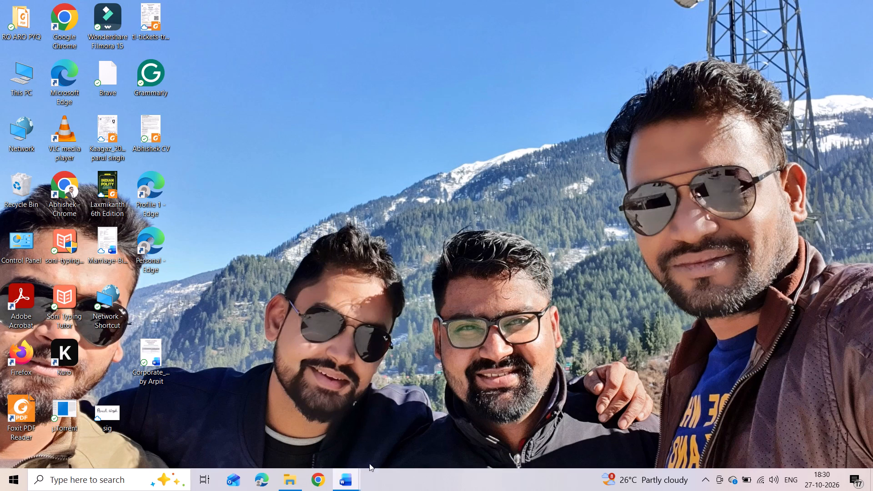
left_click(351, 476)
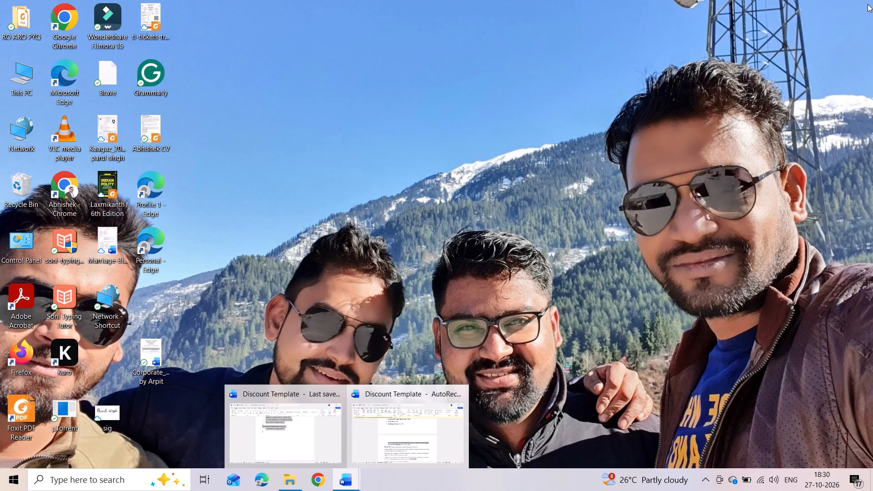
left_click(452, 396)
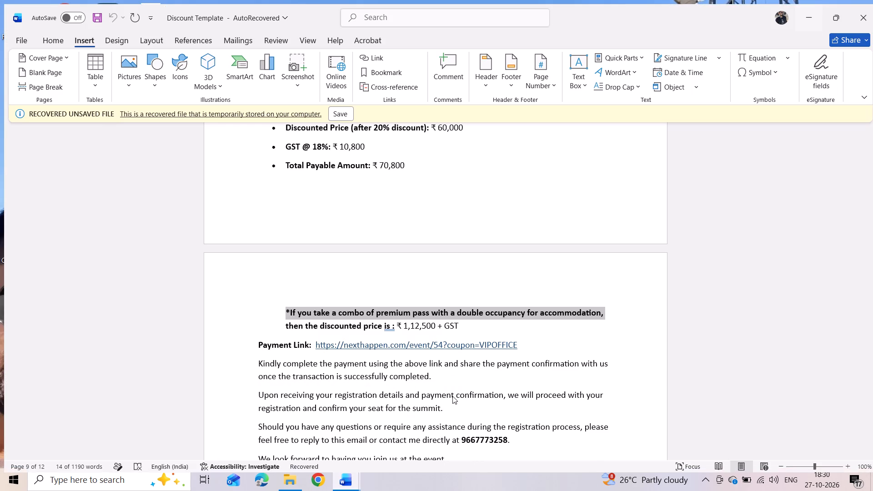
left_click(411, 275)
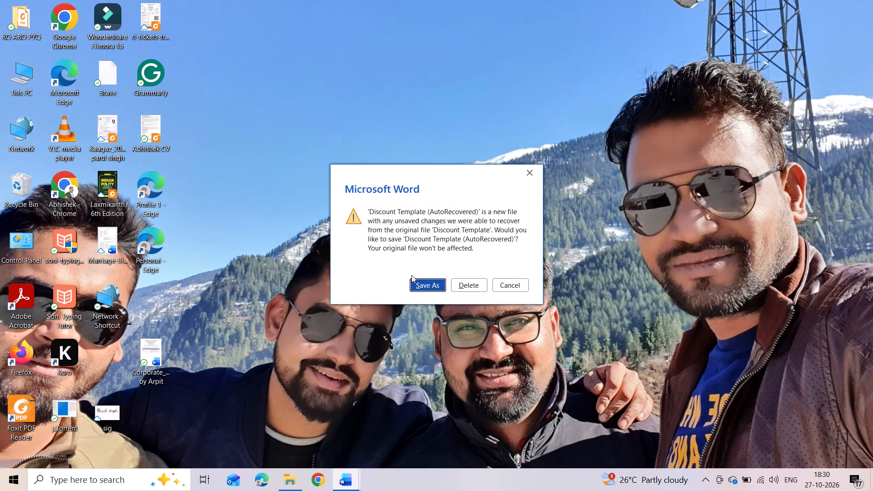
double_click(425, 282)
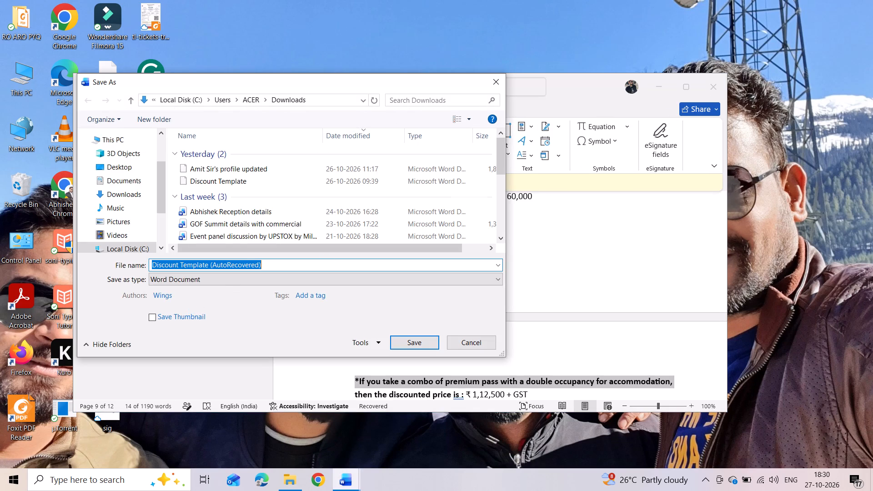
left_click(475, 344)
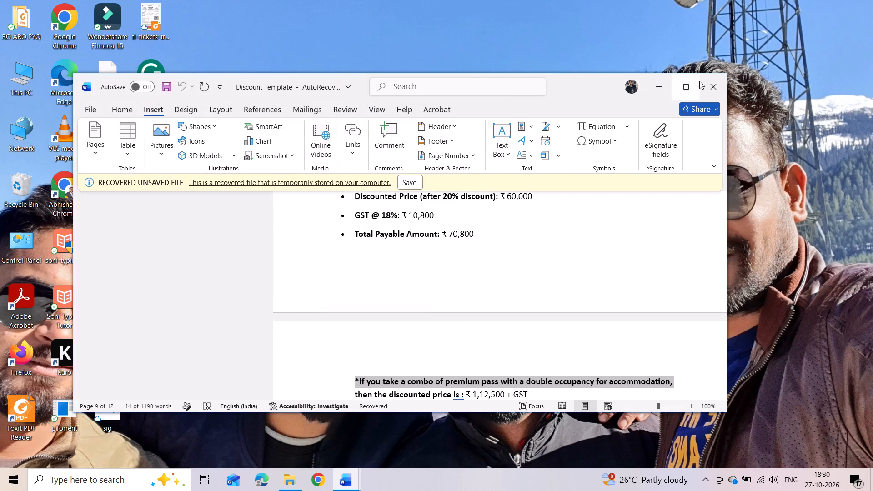
Close the auto-recovered Discount Template document and delete the recovered copy instead of saving it.
left_click(705, 86)
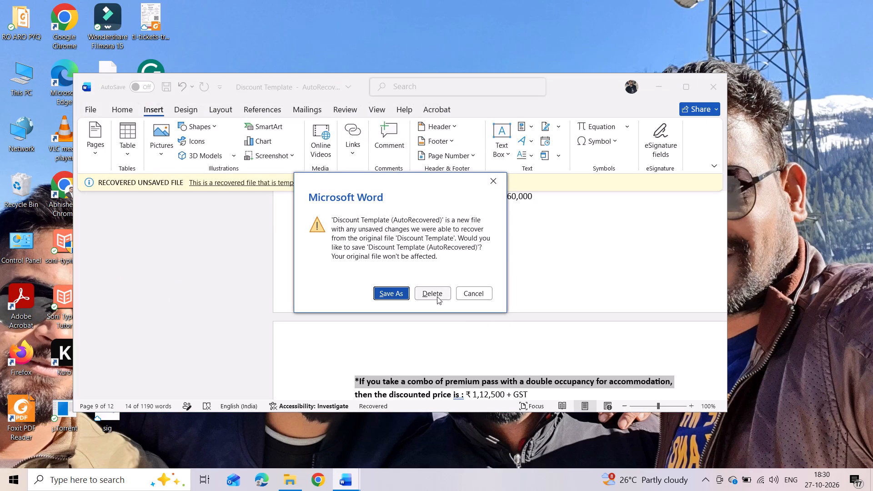
left_click(437, 296)
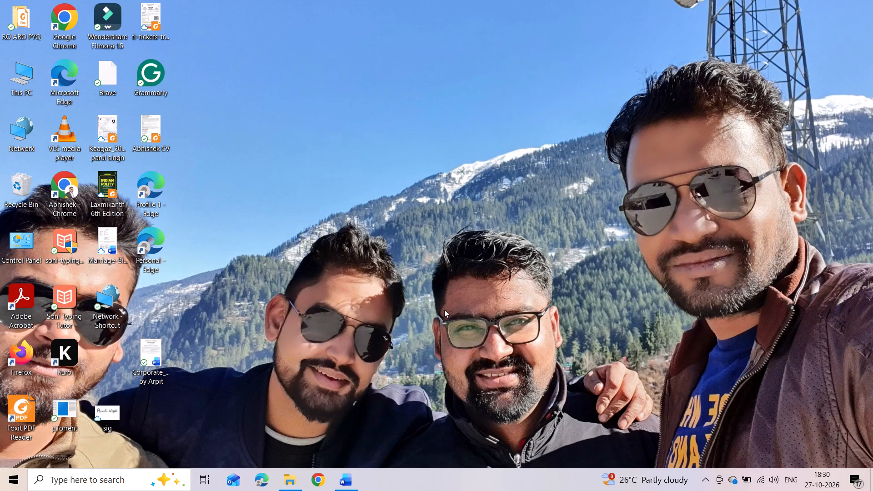
Close the remaining Discount Template document in Word.
left_click(351, 476)
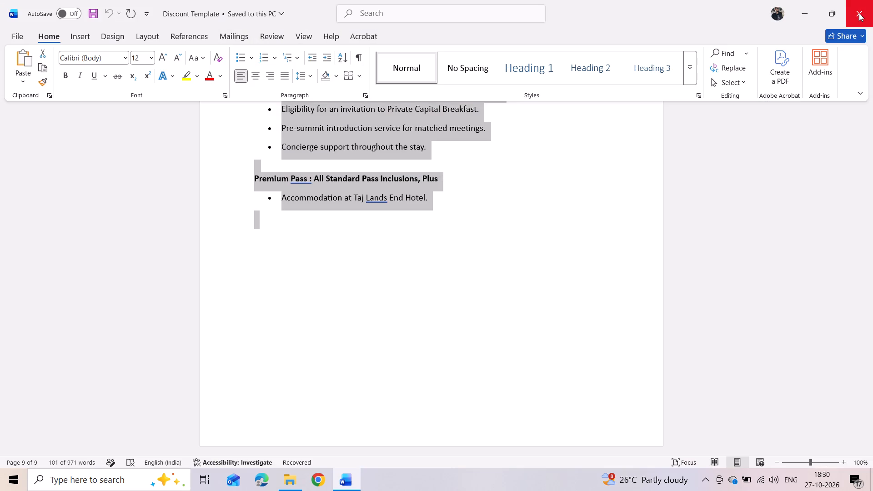
double_click(853, 10)
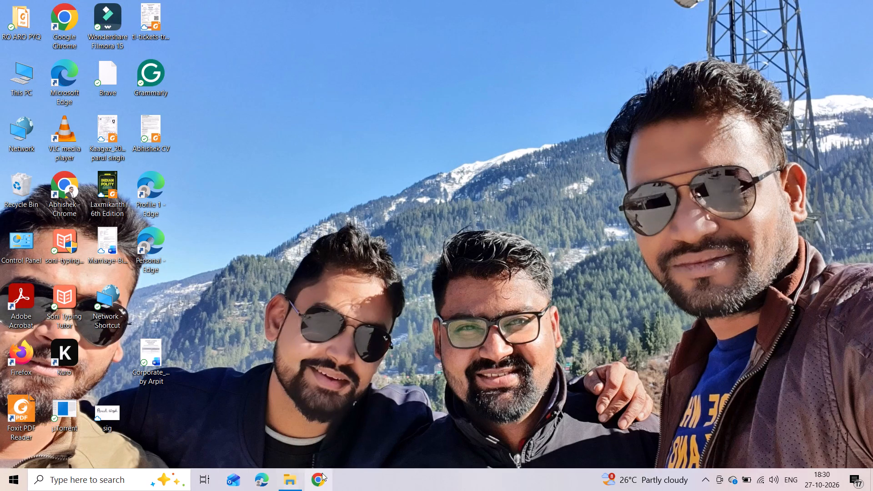
Switch to File Explorer and close the open Downloads folder window.
left_click(291, 485)
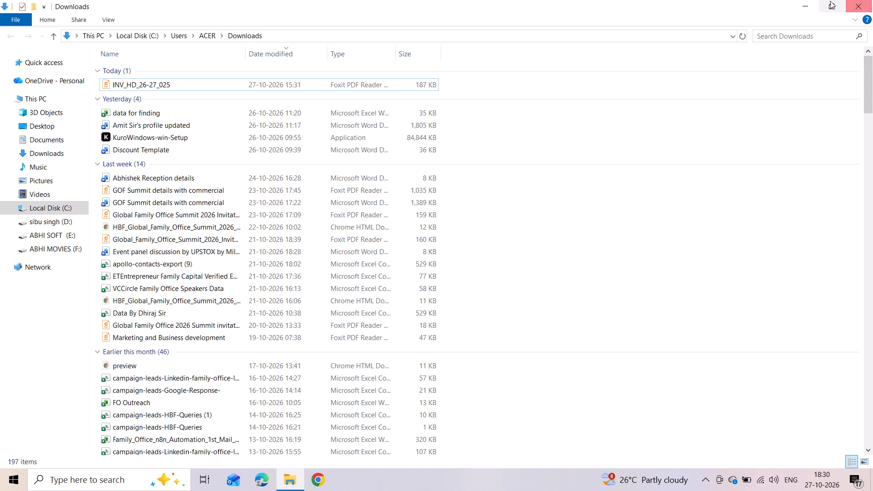
left_click(857, 5)
Shut down the computer.
left_click(10, 473)
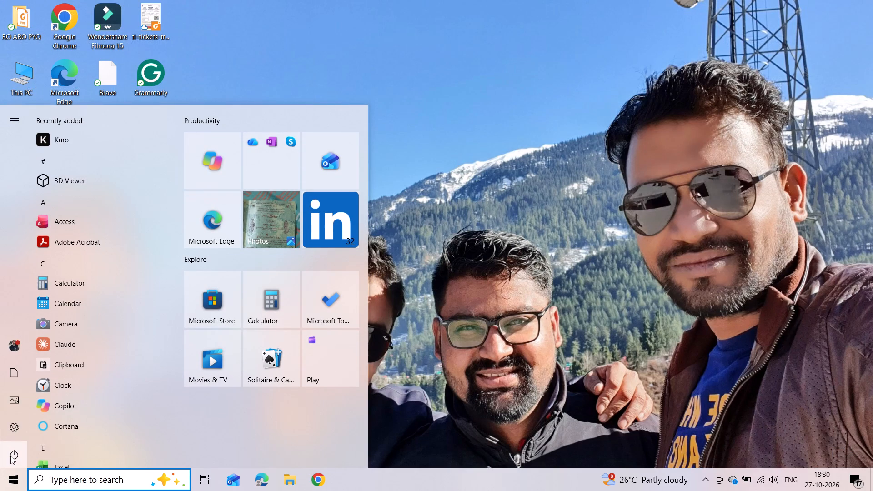
left_click(11, 458)
left_click(26, 457)
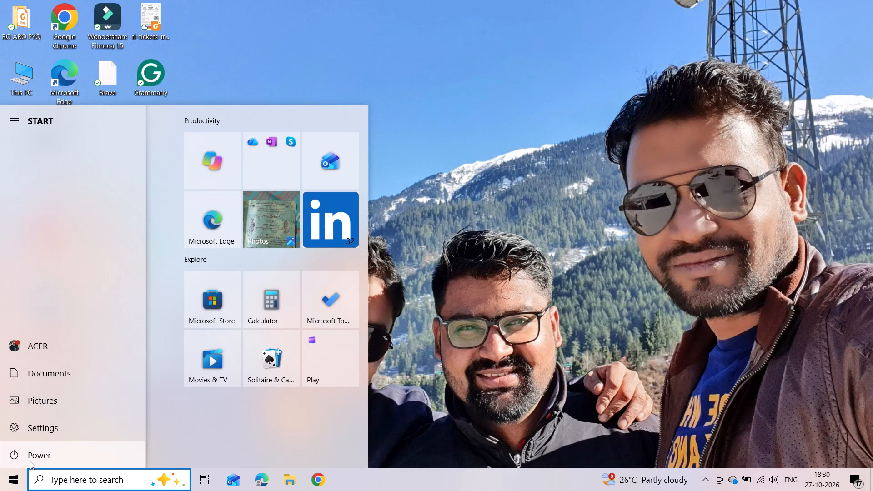
left_click(30, 461)
left_click(35, 406)
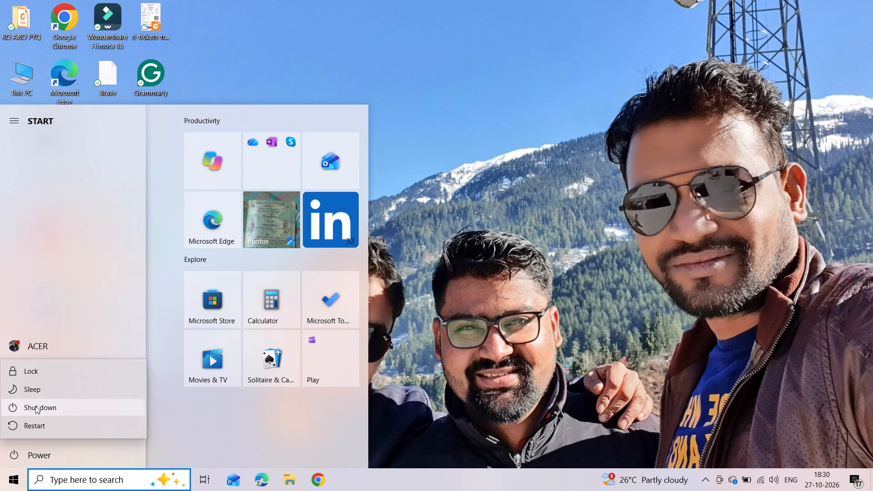